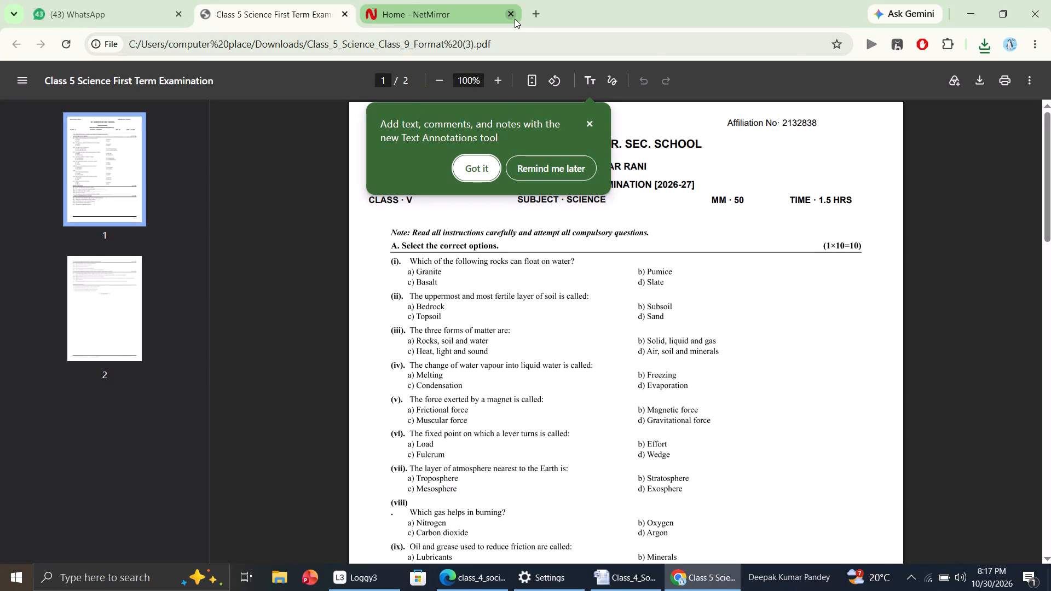
# Show the downloaded Class_5_Science_Class_9_Format (3) PDF in its folder from the browser's recent downloads.
pyautogui.click(986, 36)
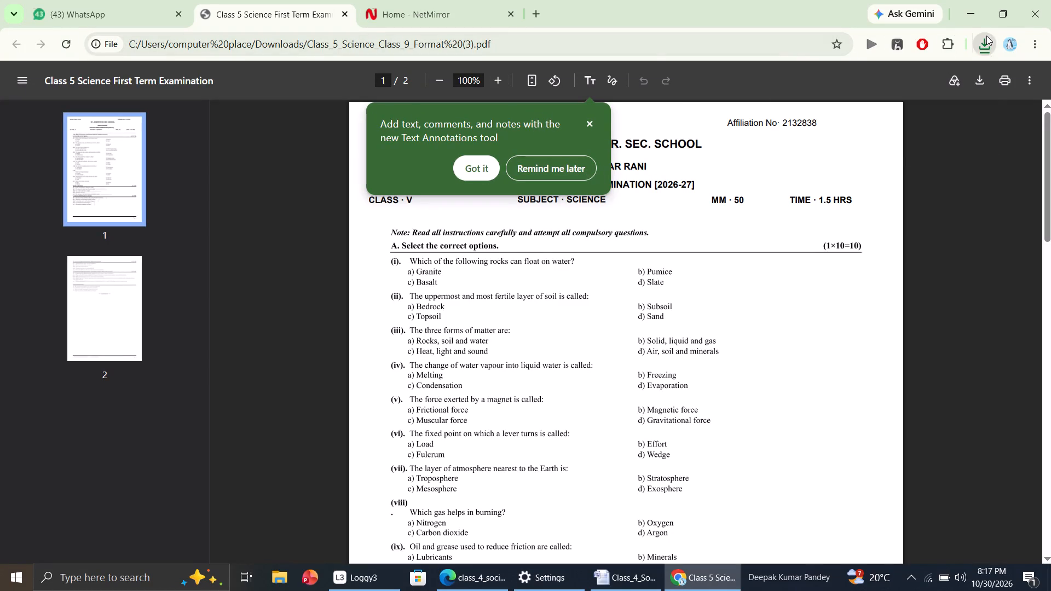
pyautogui.click(947, 114)
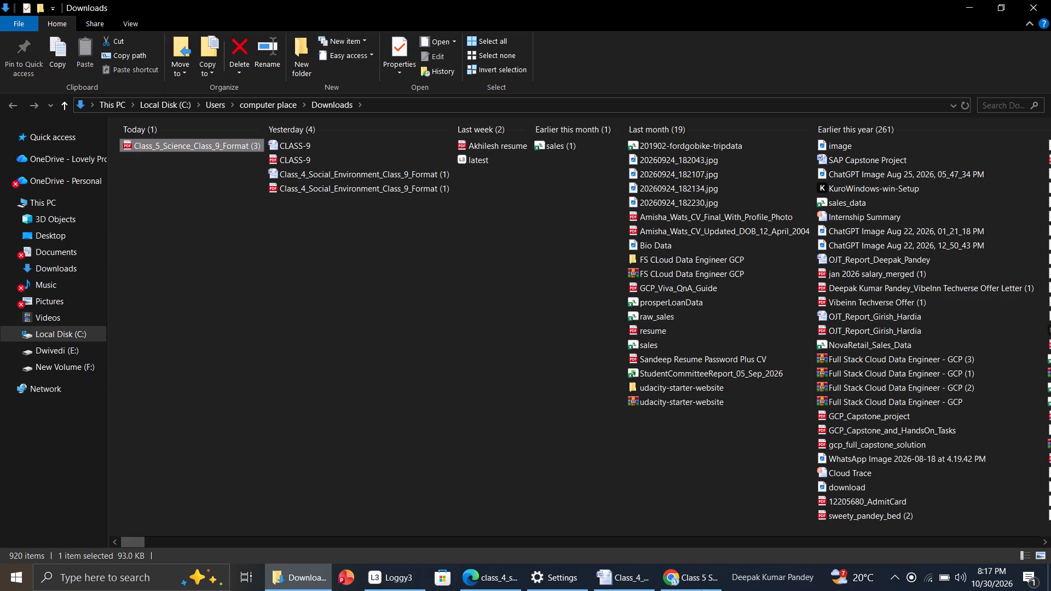
# Switch to Word and look through the Downloads folder in the Open dialog for the Class 5 Science paper.
pyautogui.click(646, 583)
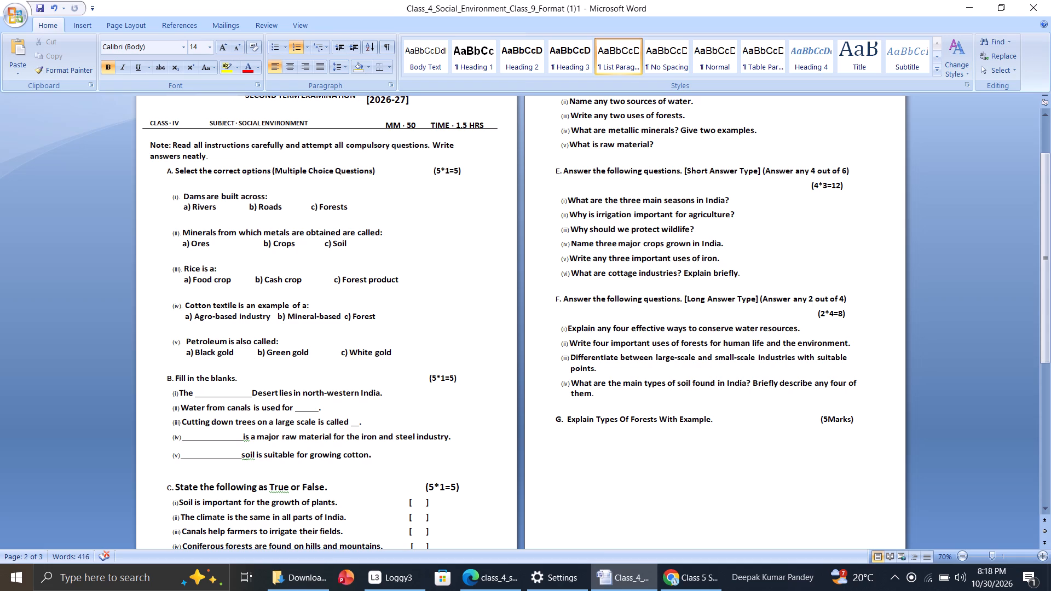
pyautogui.click(36, 24)
pyautogui.click(2, 10)
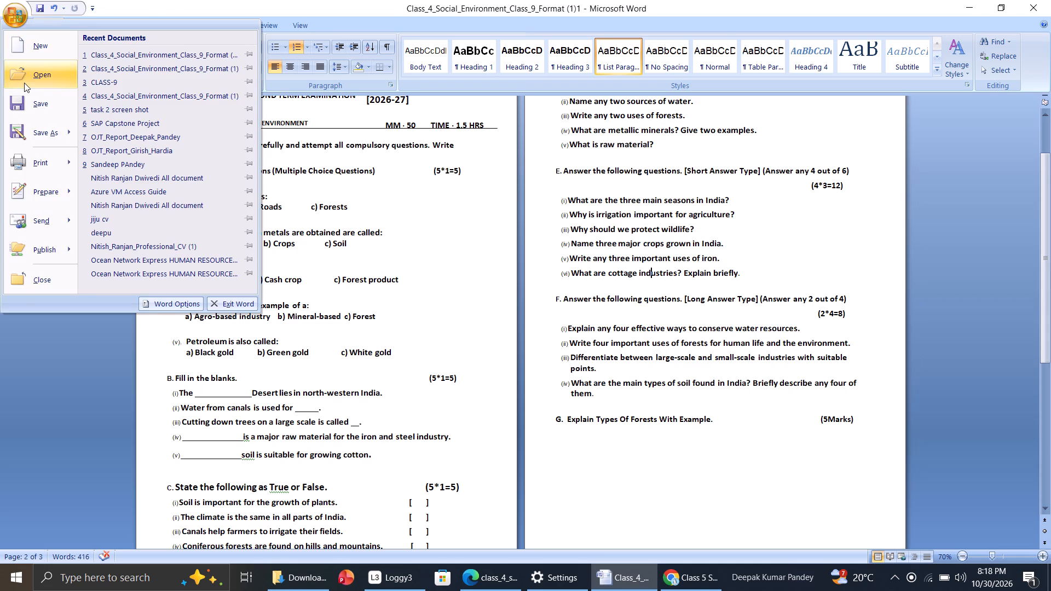
pyautogui.click(24, 83)
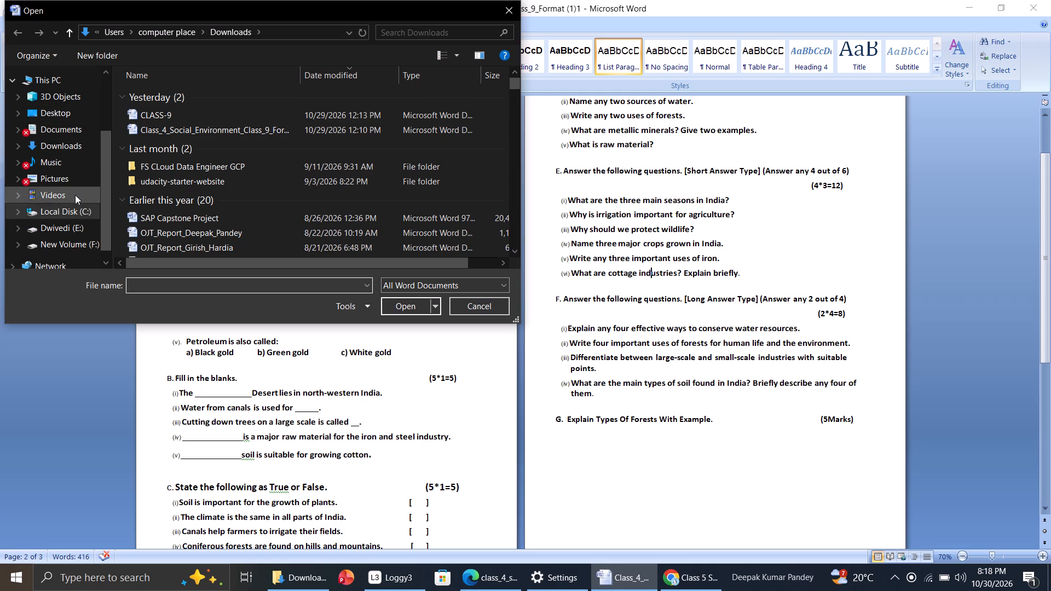
pyautogui.click(75, 147)
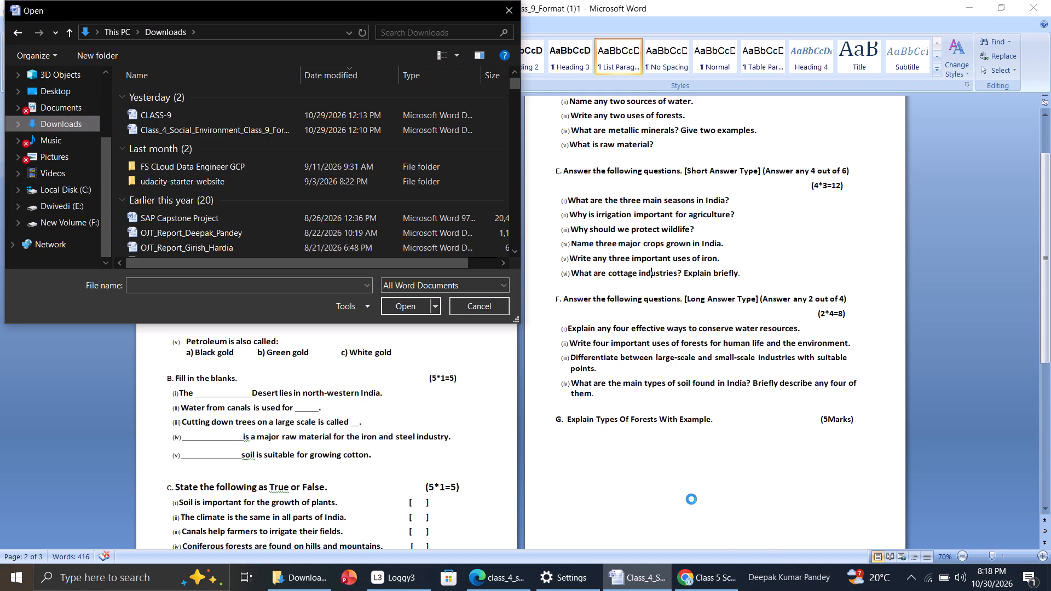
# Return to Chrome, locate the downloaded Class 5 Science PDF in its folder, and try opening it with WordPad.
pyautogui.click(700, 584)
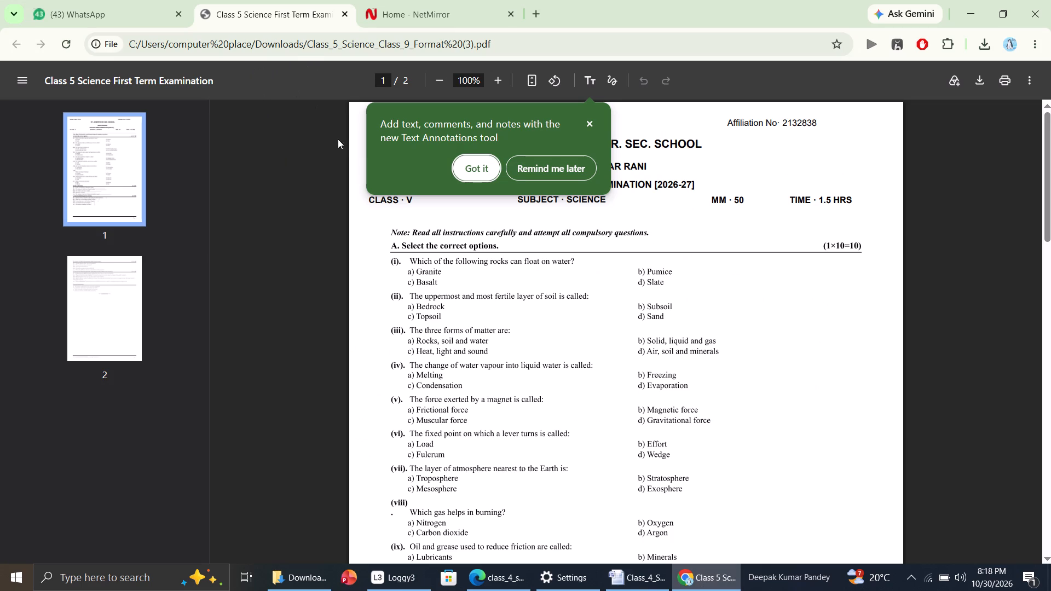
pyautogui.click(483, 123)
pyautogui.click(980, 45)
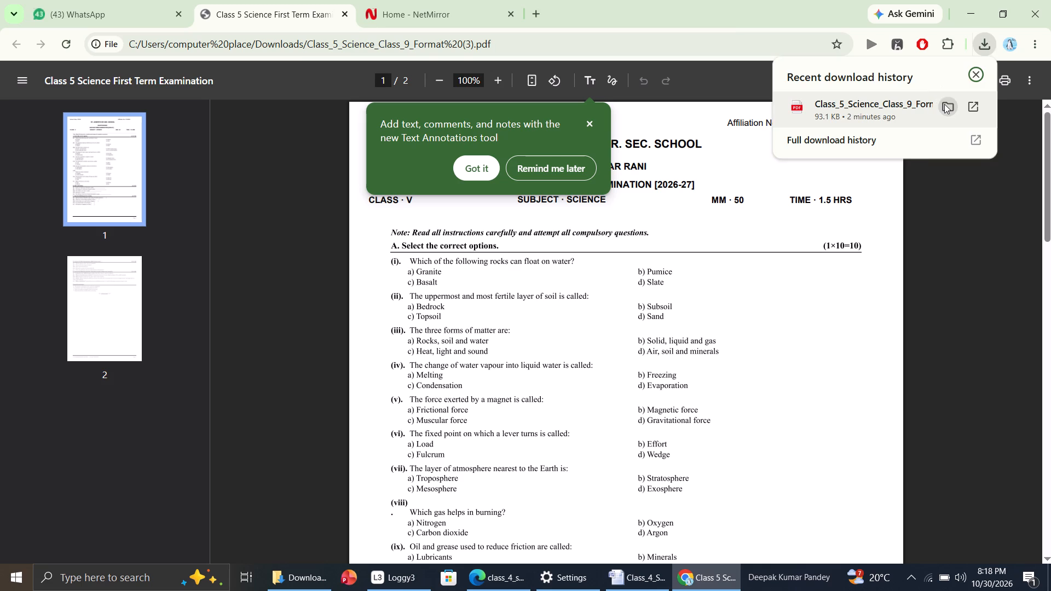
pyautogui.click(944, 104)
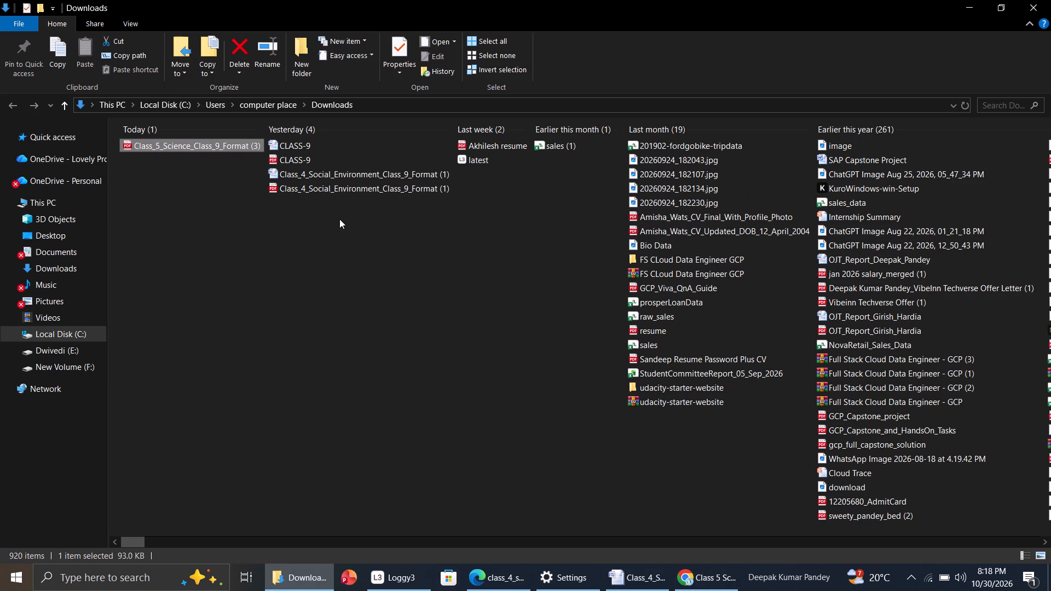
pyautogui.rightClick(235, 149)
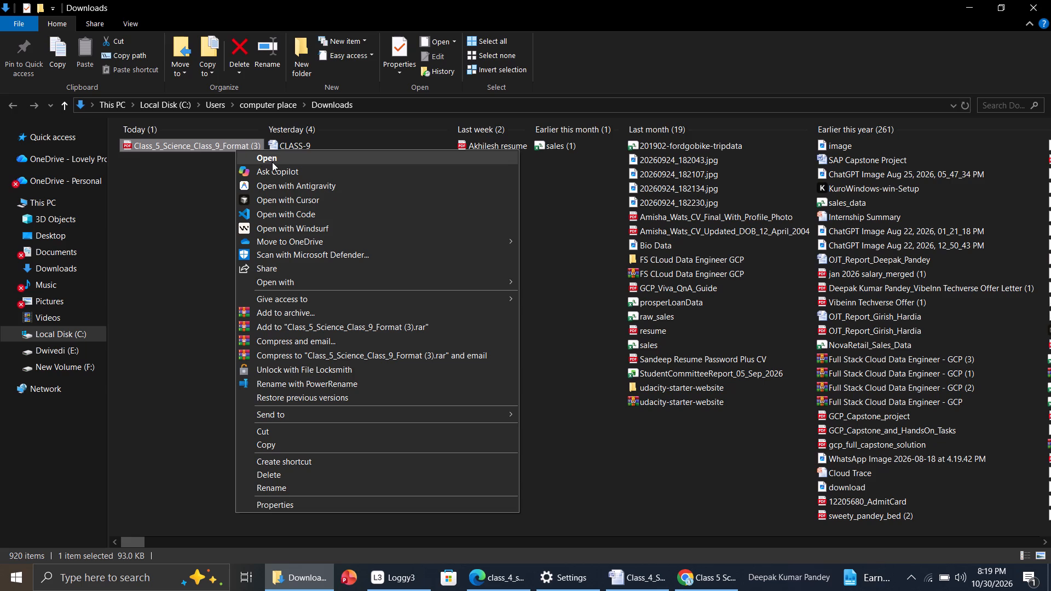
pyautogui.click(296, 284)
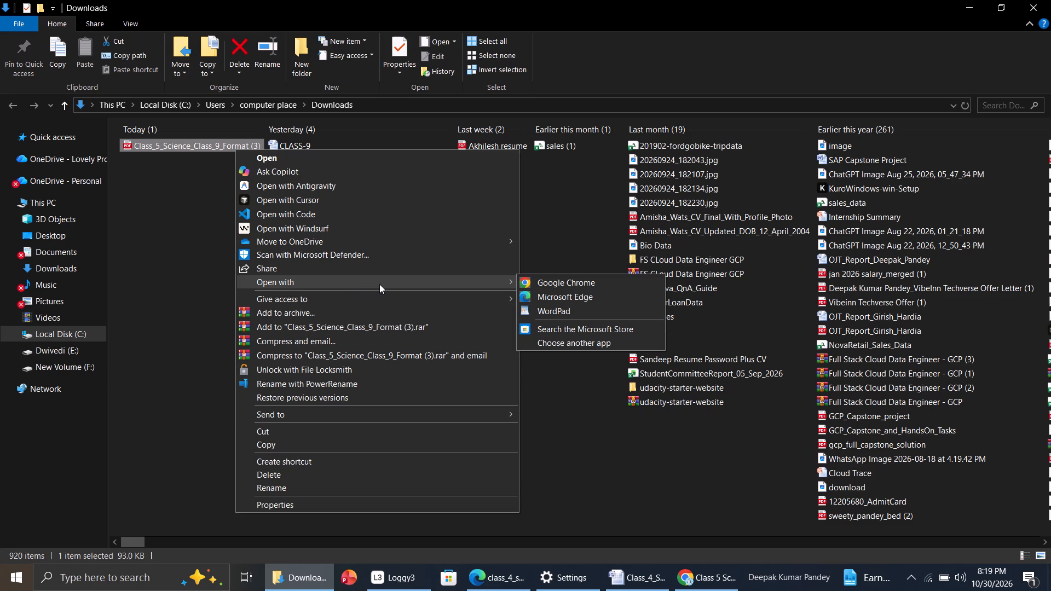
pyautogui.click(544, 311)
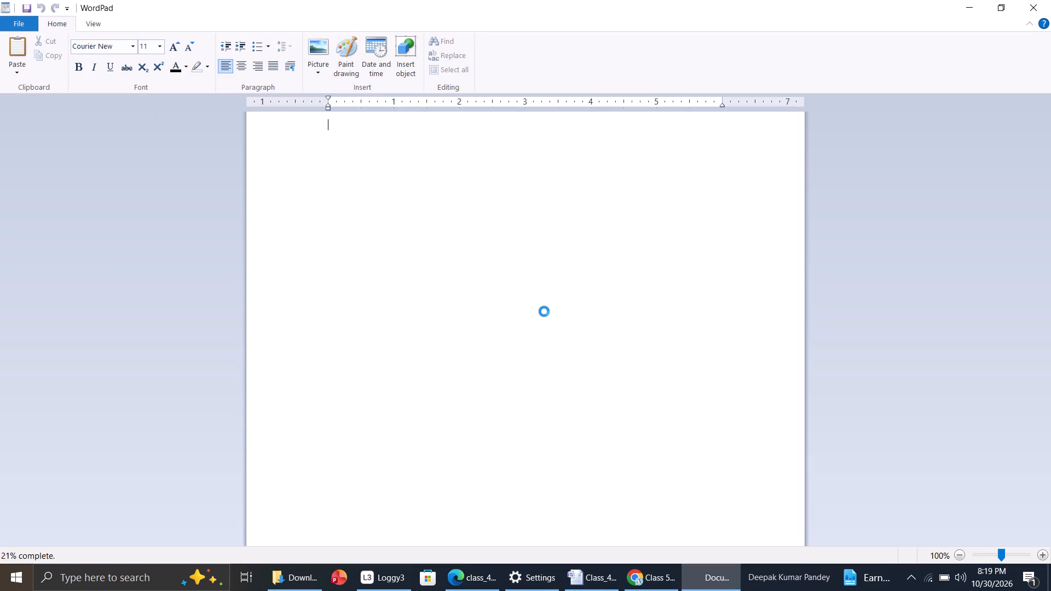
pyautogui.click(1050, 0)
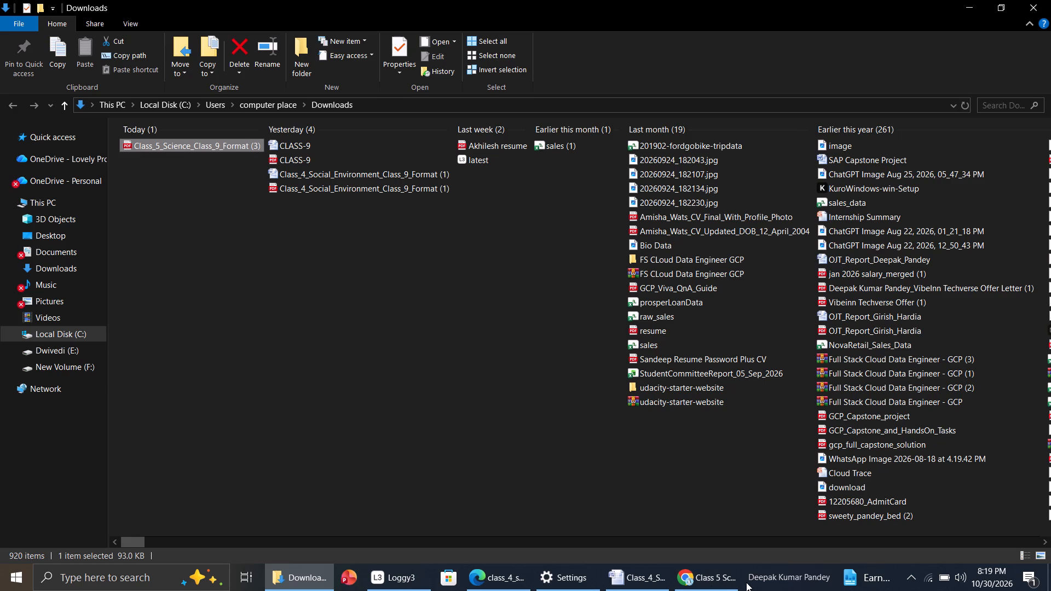
# Back in Word's Open dialog, check Downloads, Desktop and the C:, E: and F: drives for the Class 5 Science paper.
pyautogui.click(651, 575)
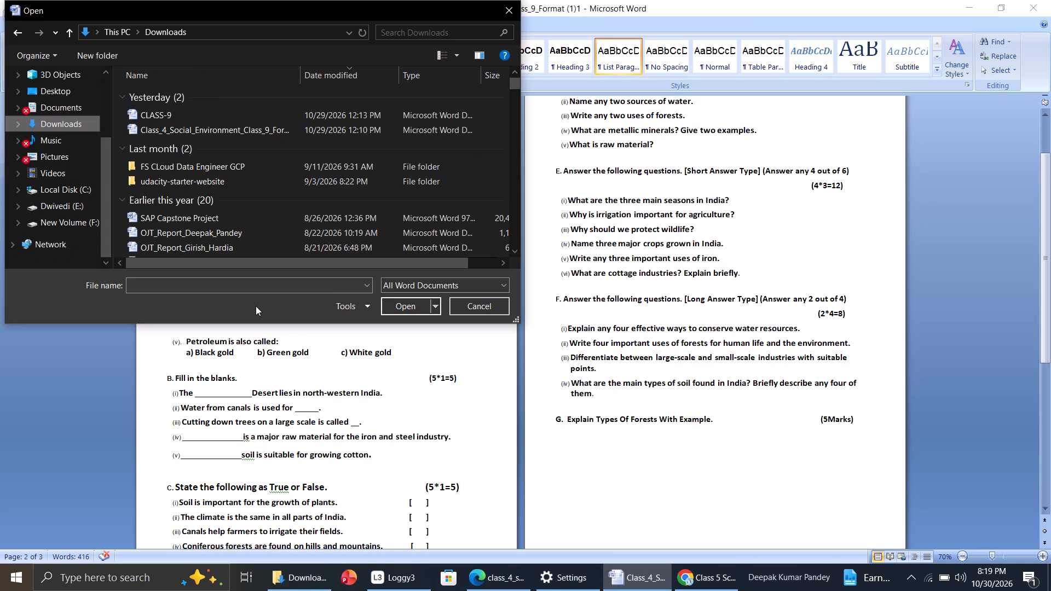
pyautogui.click(80, 190)
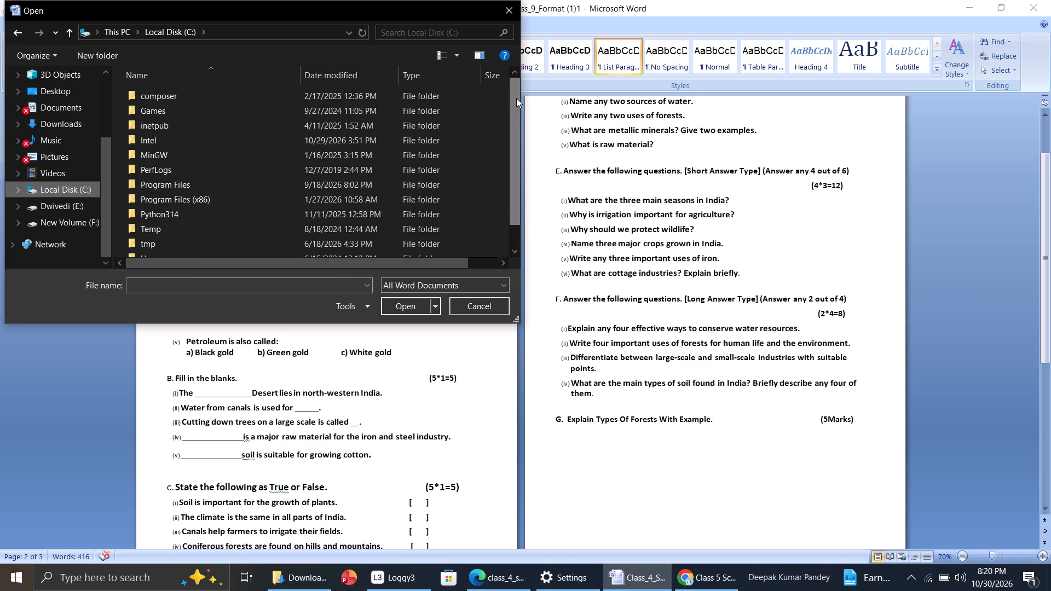
pyautogui.moveTo(516, 98); pyautogui.dragTo(508, 163)
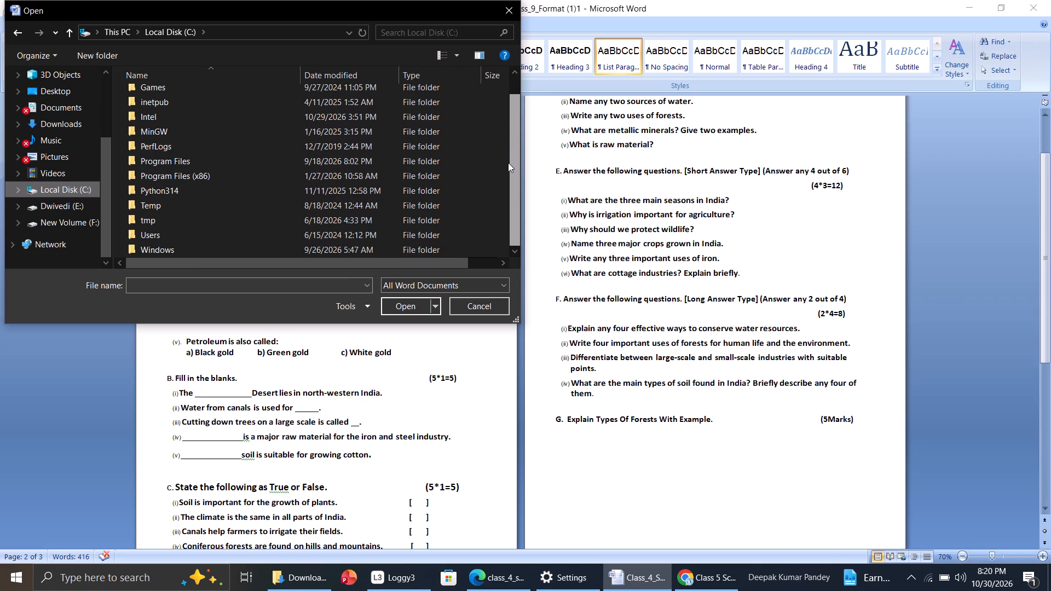
pyautogui.moveTo(508, 163); pyautogui.dragTo(524, 67)
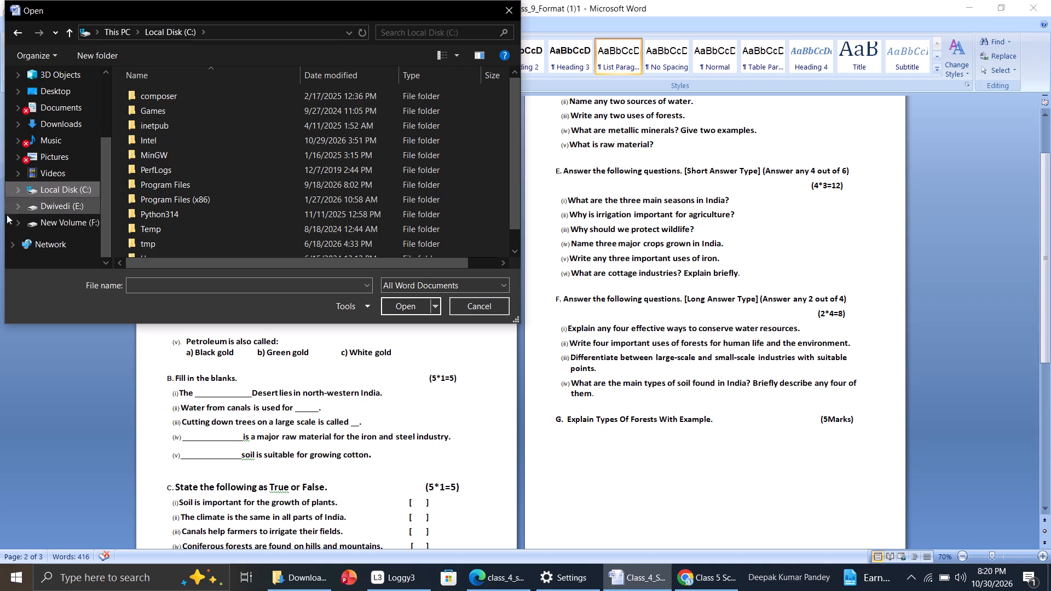
pyautogui.click(54, 130)
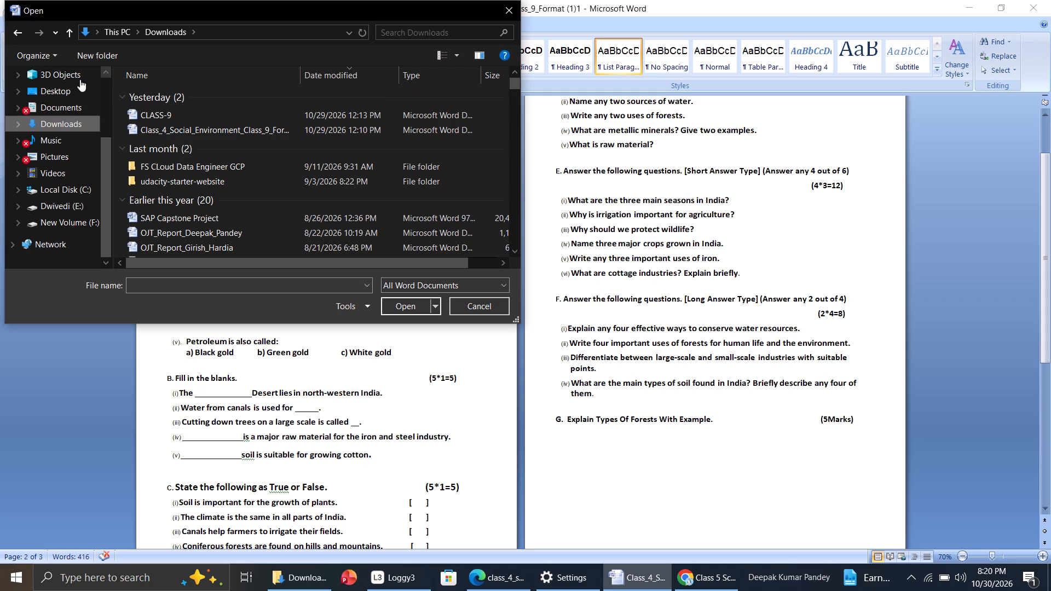
pyautogui.click(67, 92)
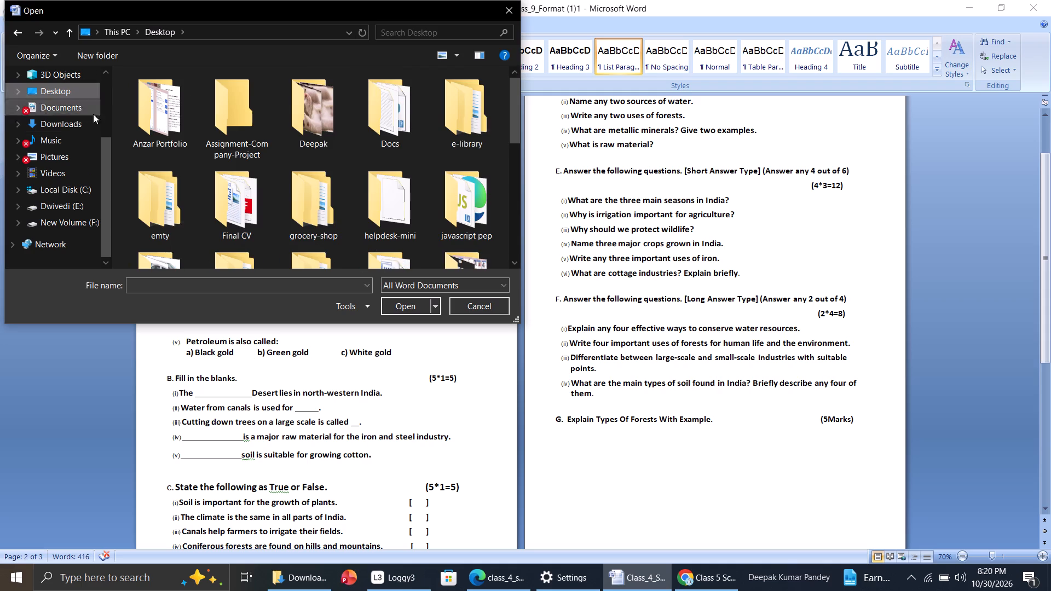
pyautogui.click(81, 194)
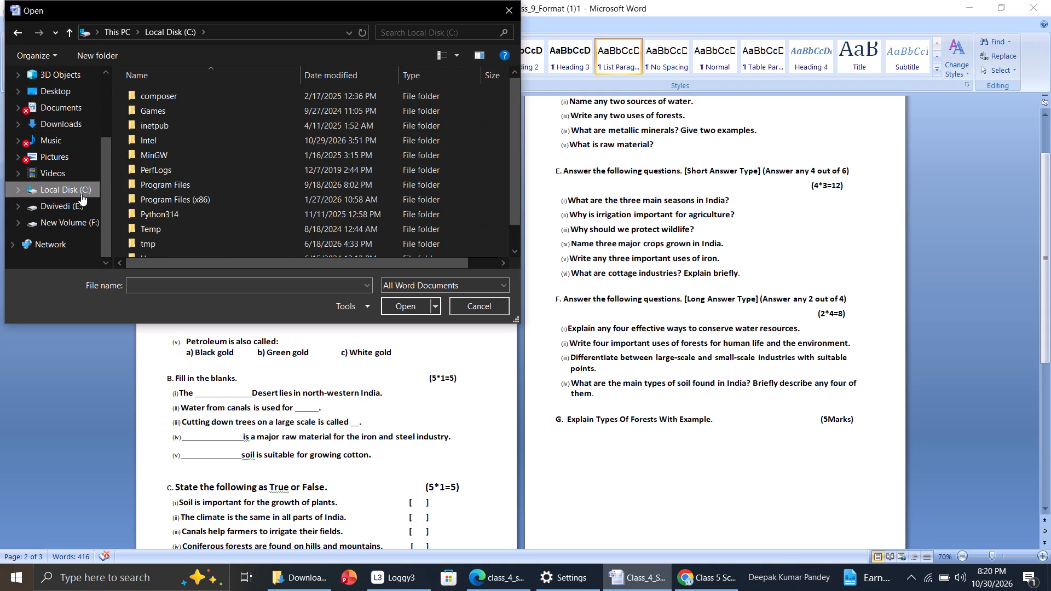
pyautogui.click(81, 206)
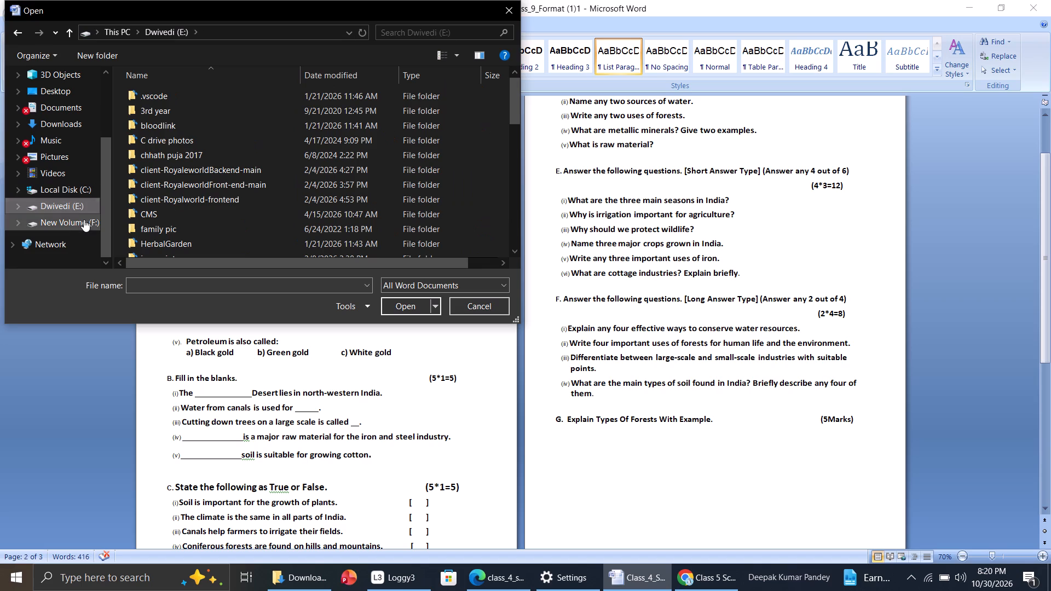
pyautogui.click(84, 221)
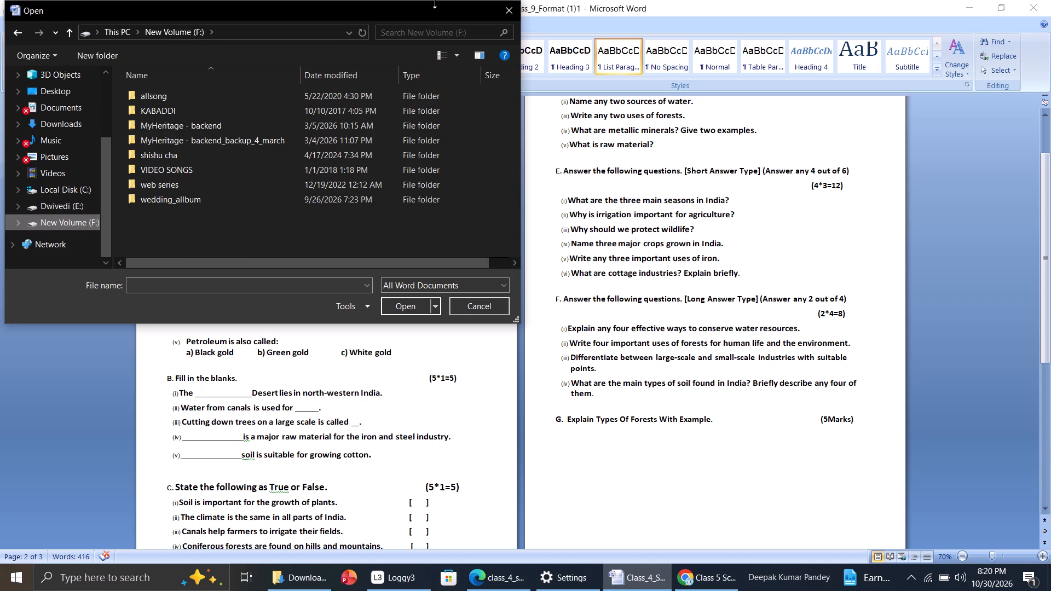
pyautogui.click(512, 13)
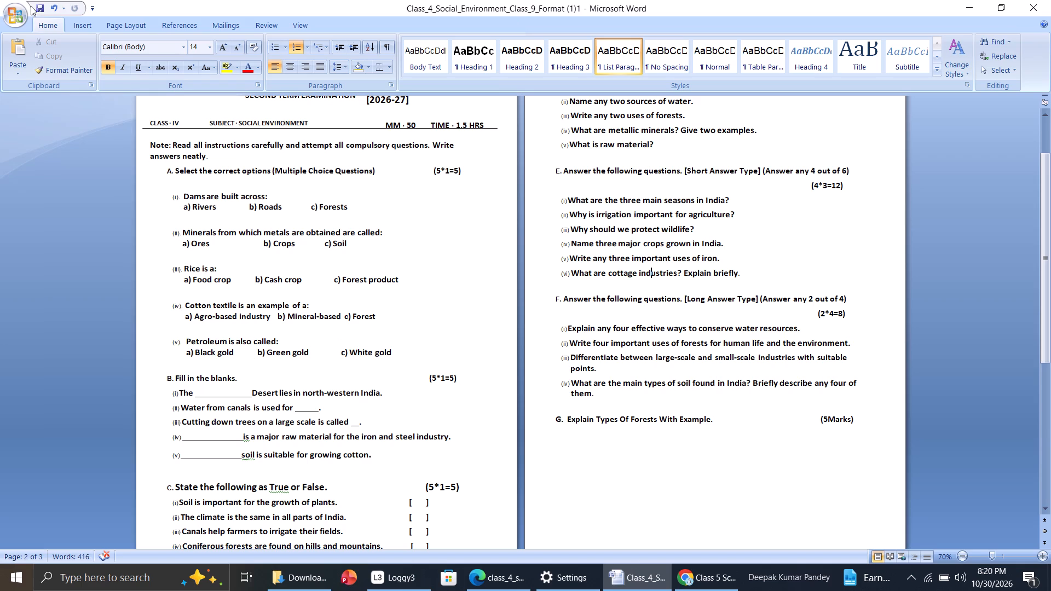
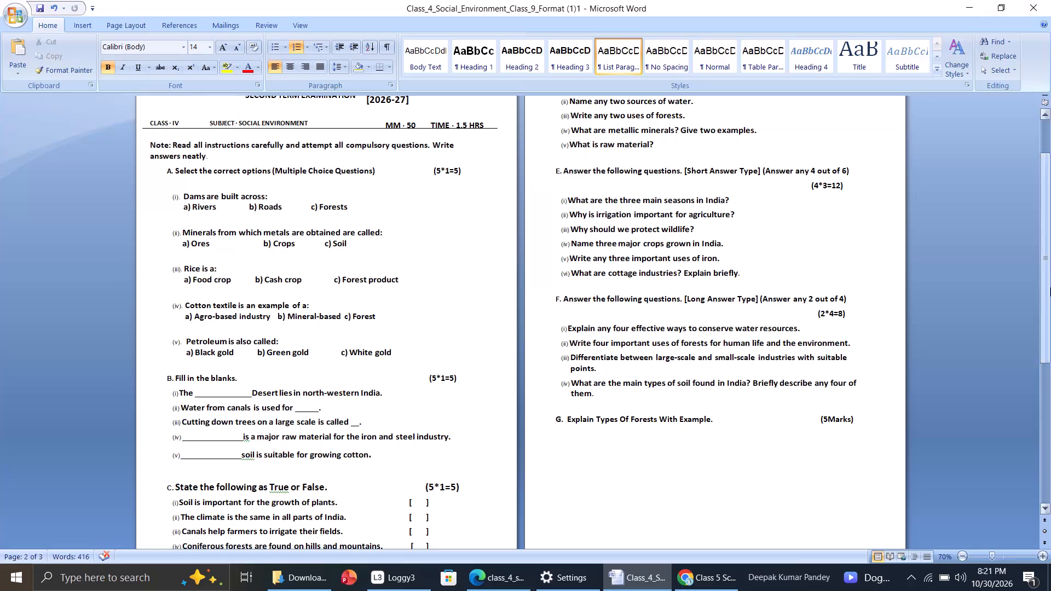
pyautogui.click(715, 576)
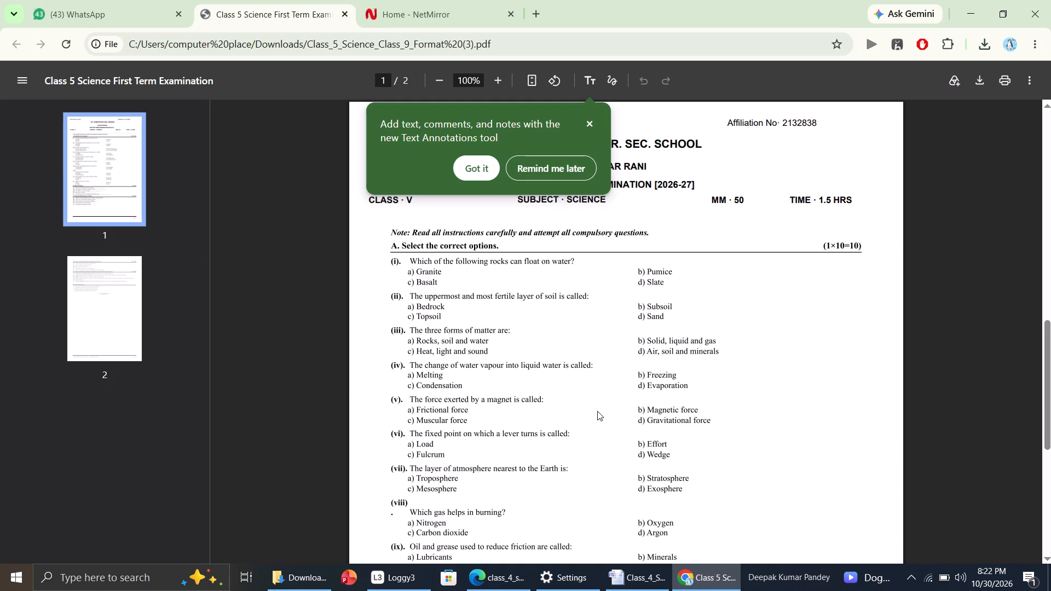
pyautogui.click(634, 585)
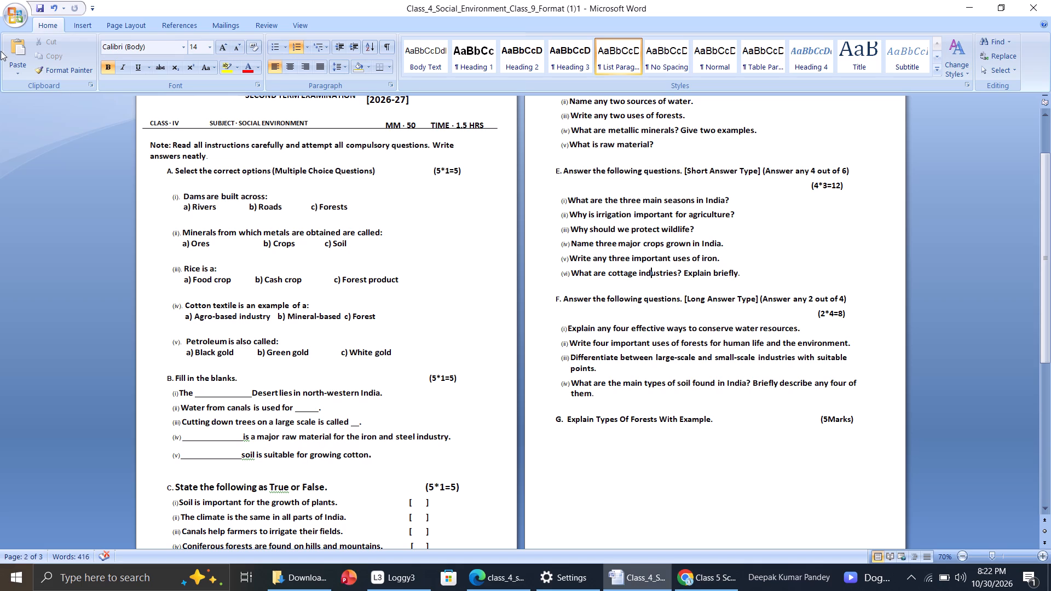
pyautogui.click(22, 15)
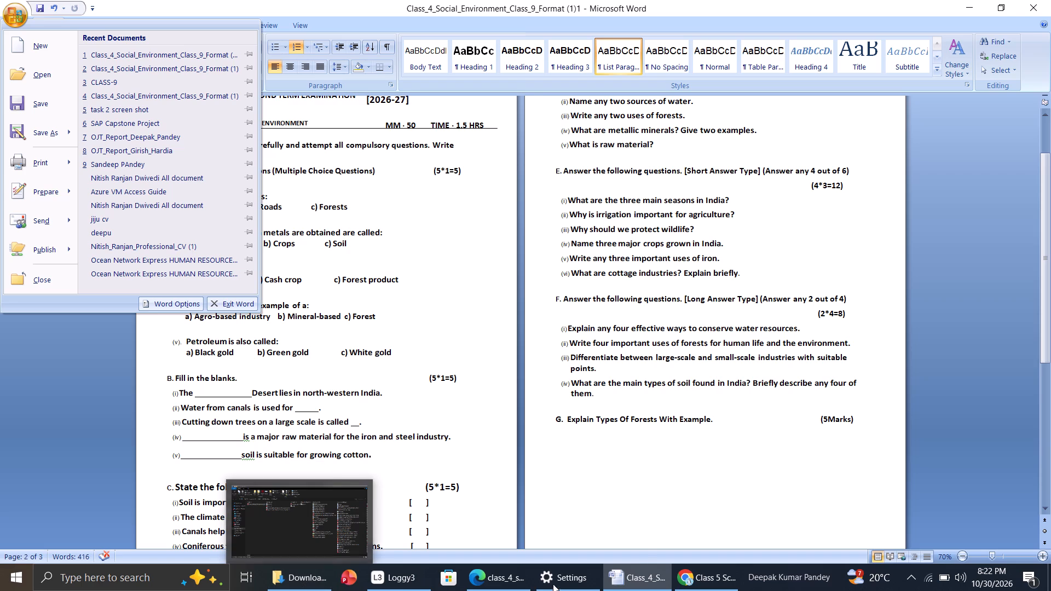
# Switch to Chrome, search for "convert pdf to word" in a new tab and open iLovePDF's PDF to Word converter.
pyautogui.click(695, 577)
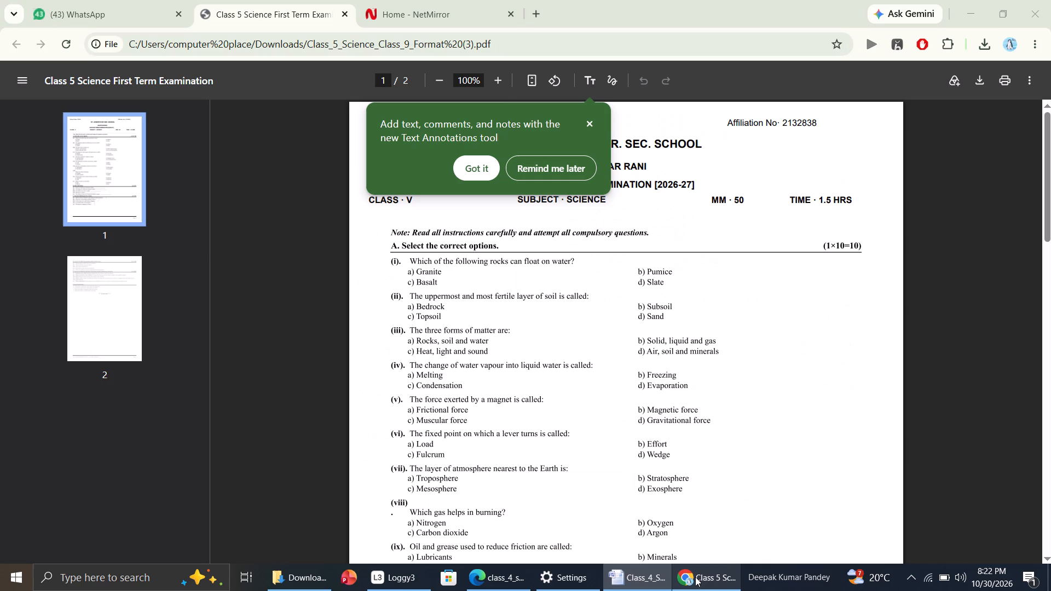
pyautogui.click(532, 11)
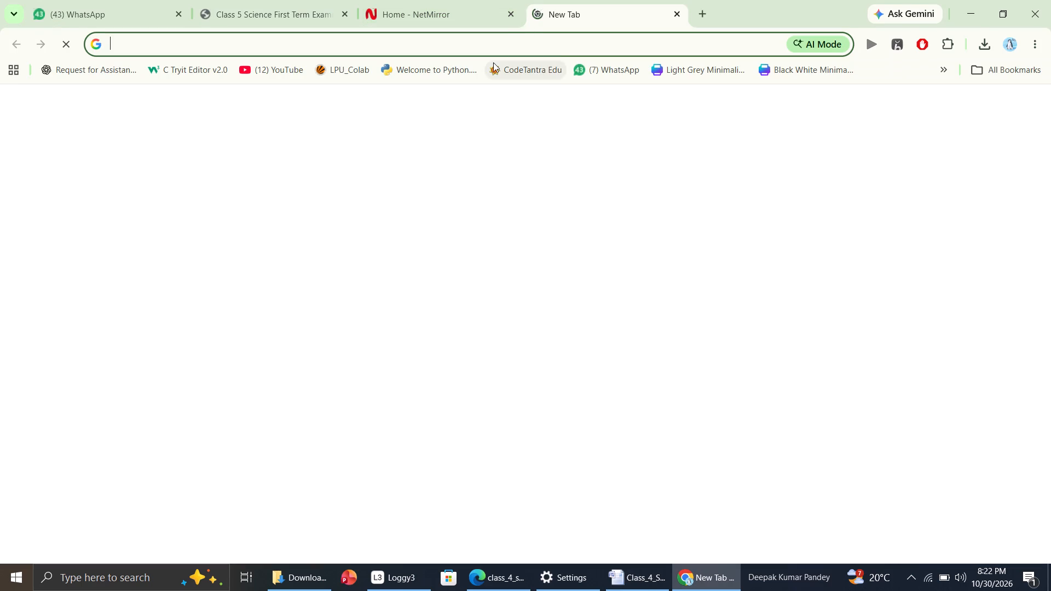
pyautogui.click(489, 47)
pyautogui.press('c')
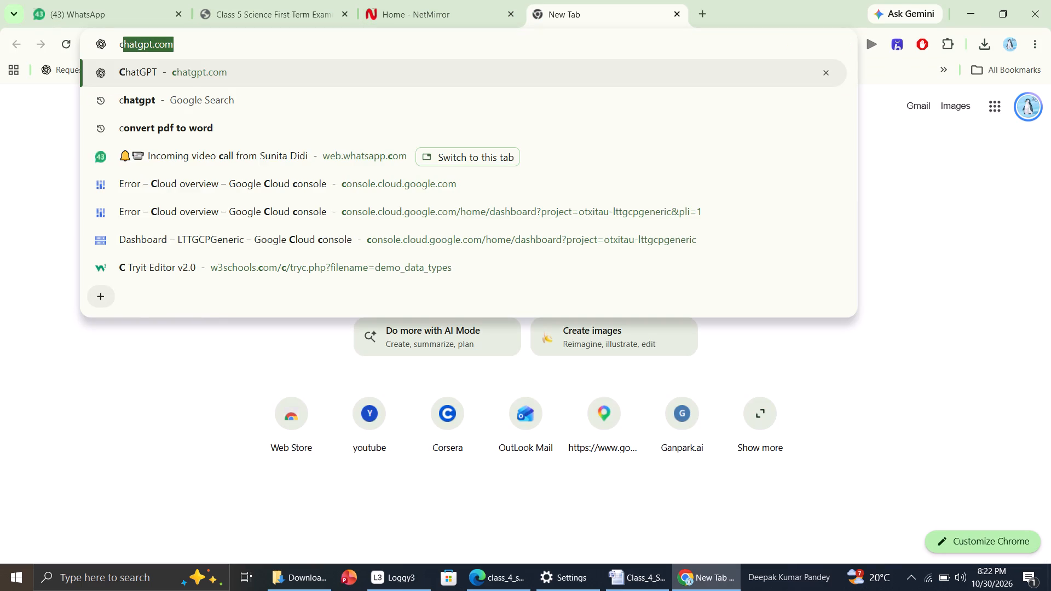
pyautogui.write('onv')
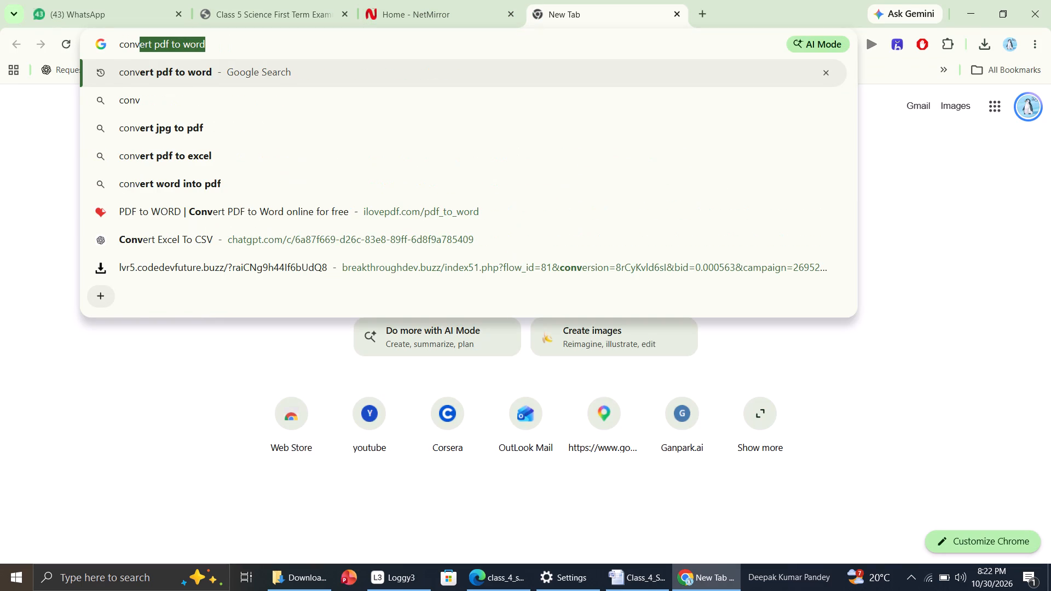
pyautogui.click(305, 65)
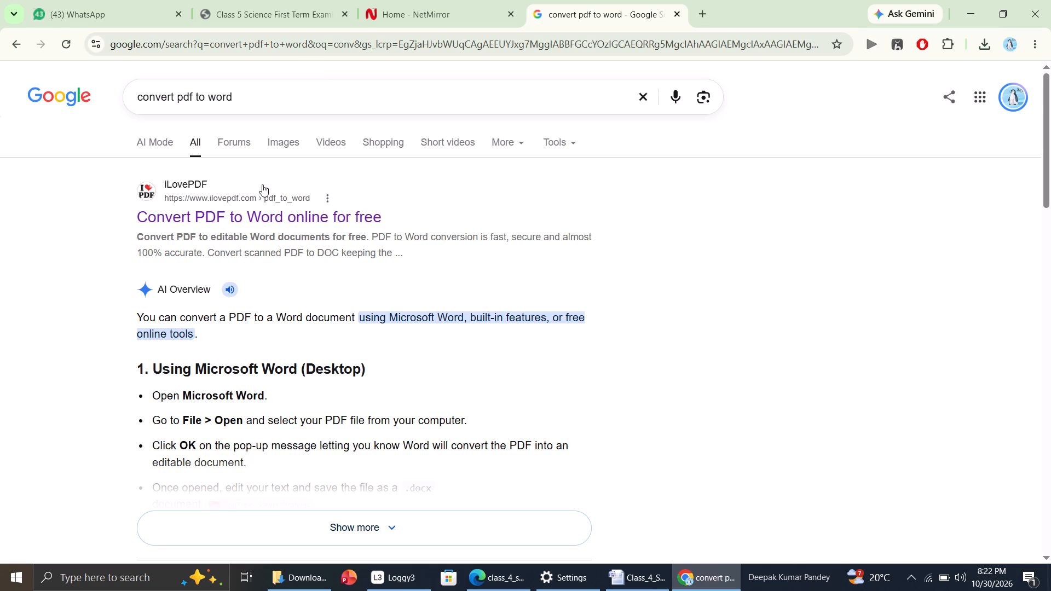
pyautogui.click(262, 211)
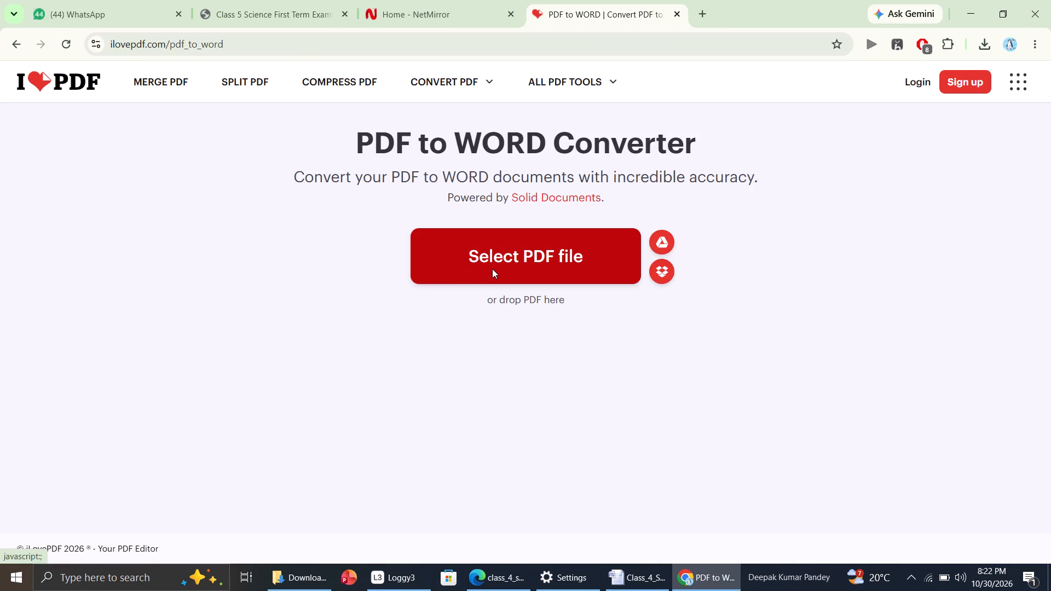
# Upload the Class_5_Science_Class_9_Format (3) PDF from the Downloads folder to the converter.
pyautogui.click(510, 263)
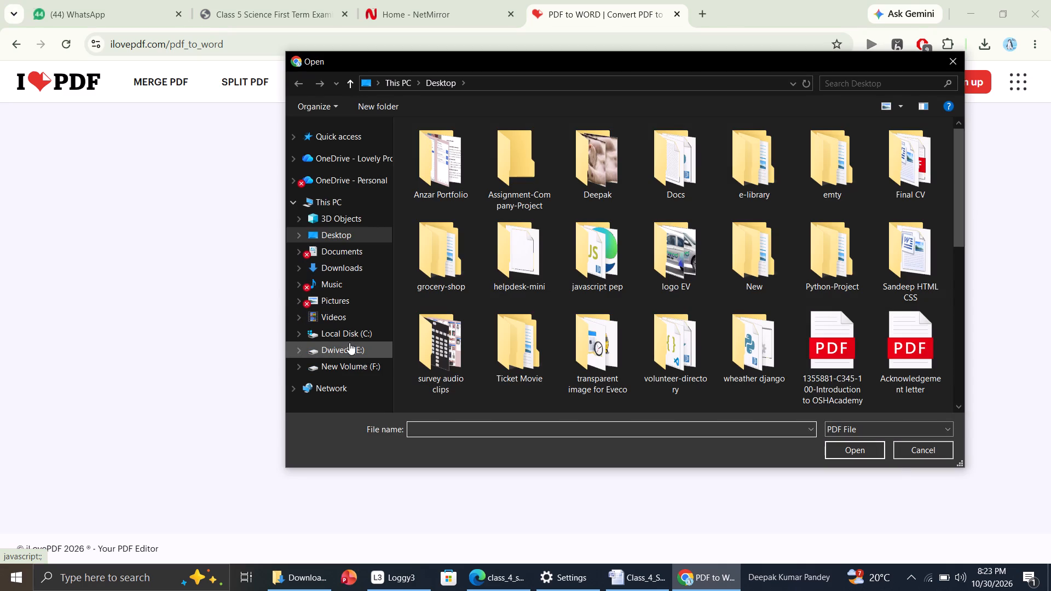
pyautogui.click(348, 262)
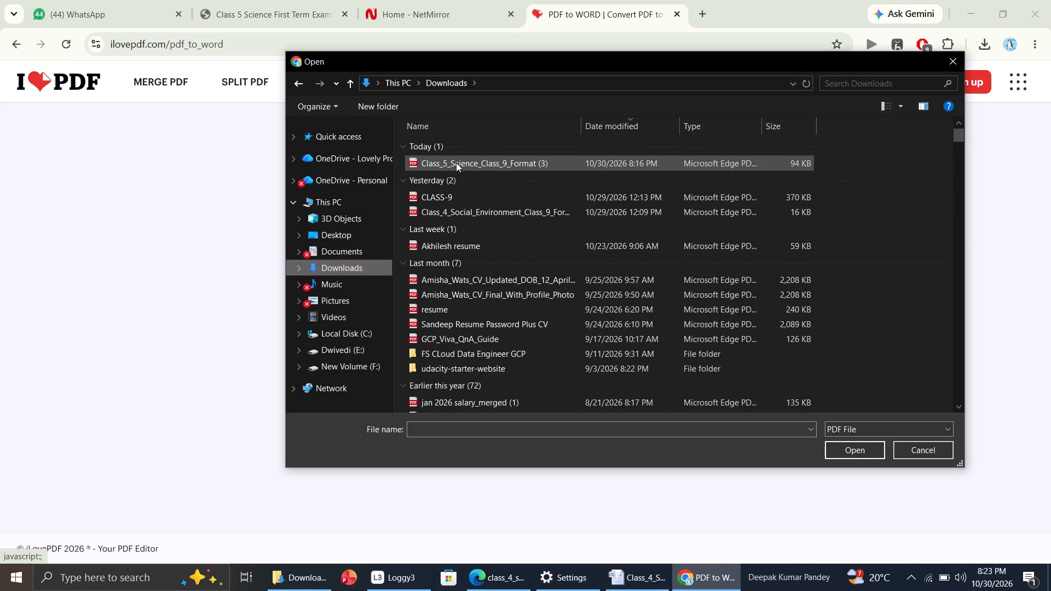
pyautogui.click(456, 163)
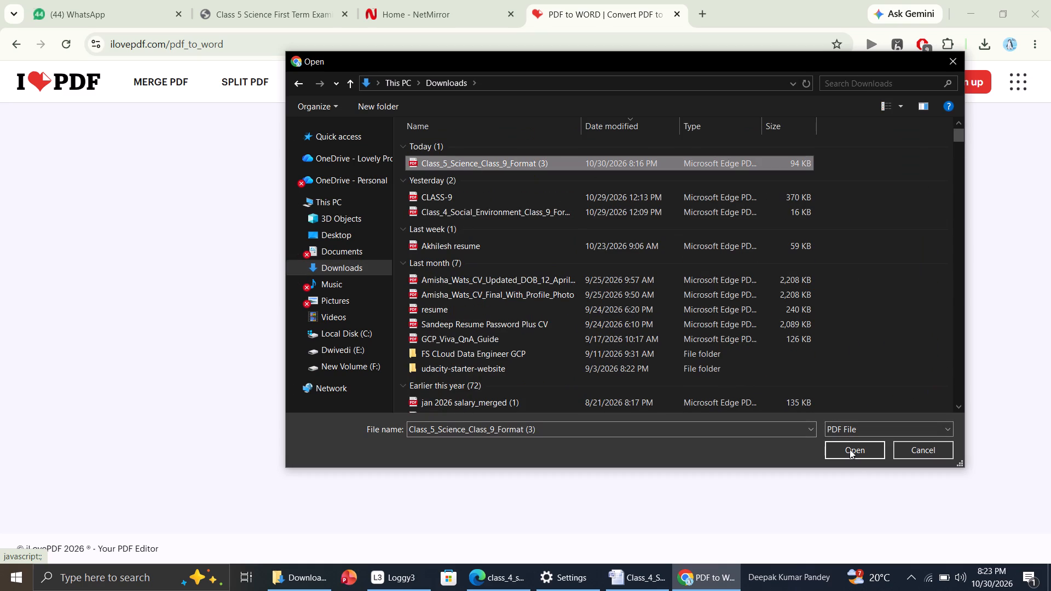
pyautogui.click(850, 449)
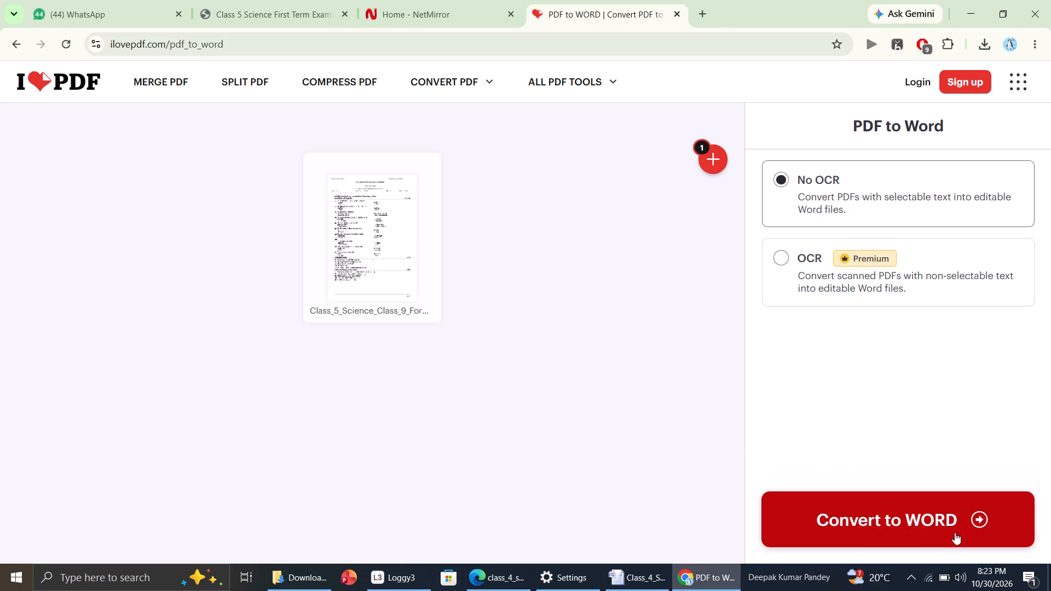
# Convert the uploaded Class 5 Science PDF to Word and download the converted document.
pyautogui.click(938, 529)
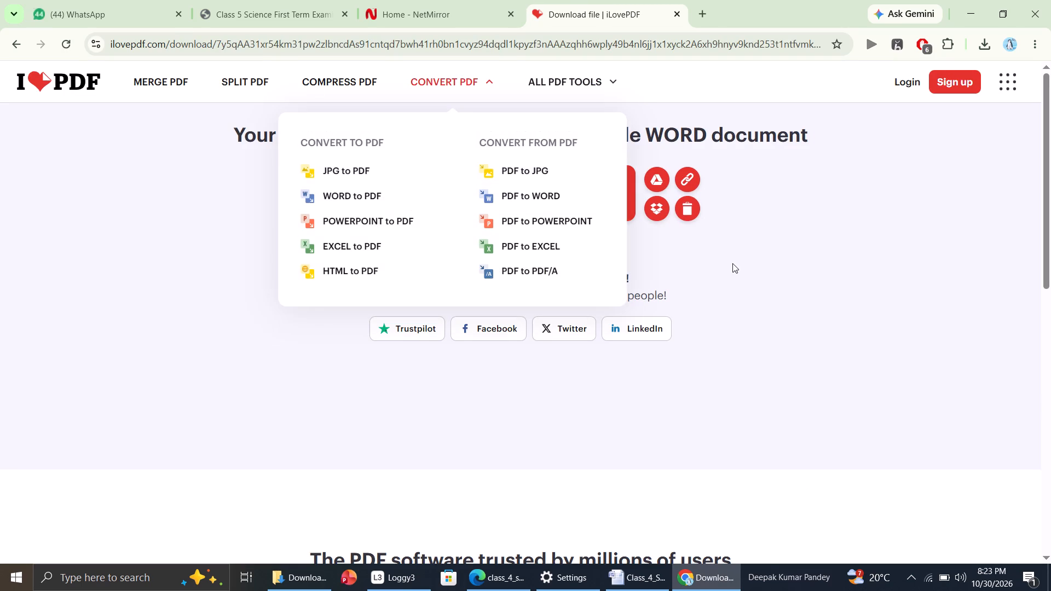
pyautogui.click(591, 188)
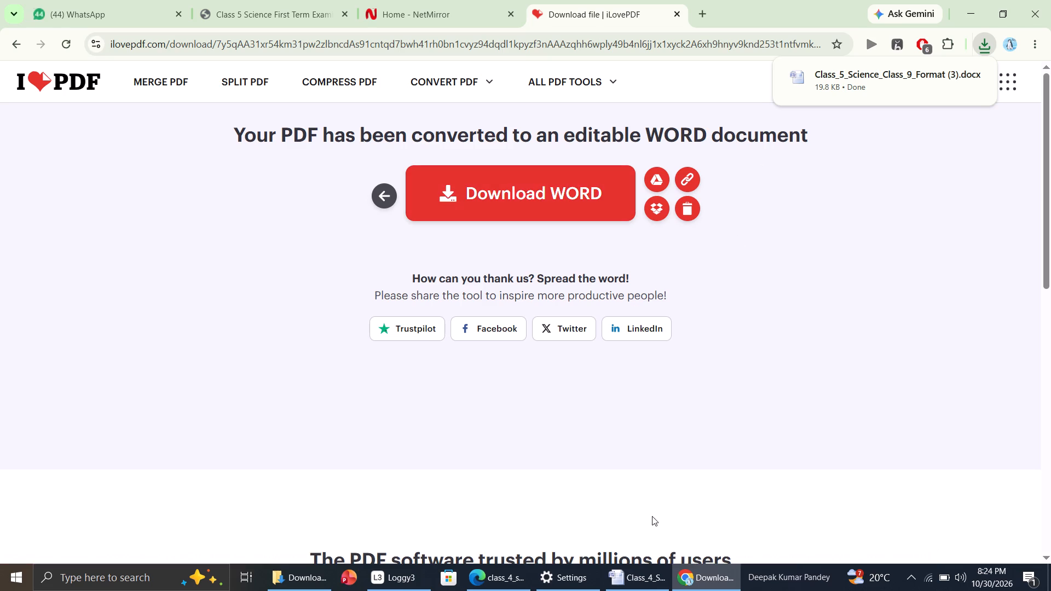
# Switch to Word and open the converted Class_5_Science_Class_9_Format (3) document from the Downloads folder.
pyautogui.click(639, 582)
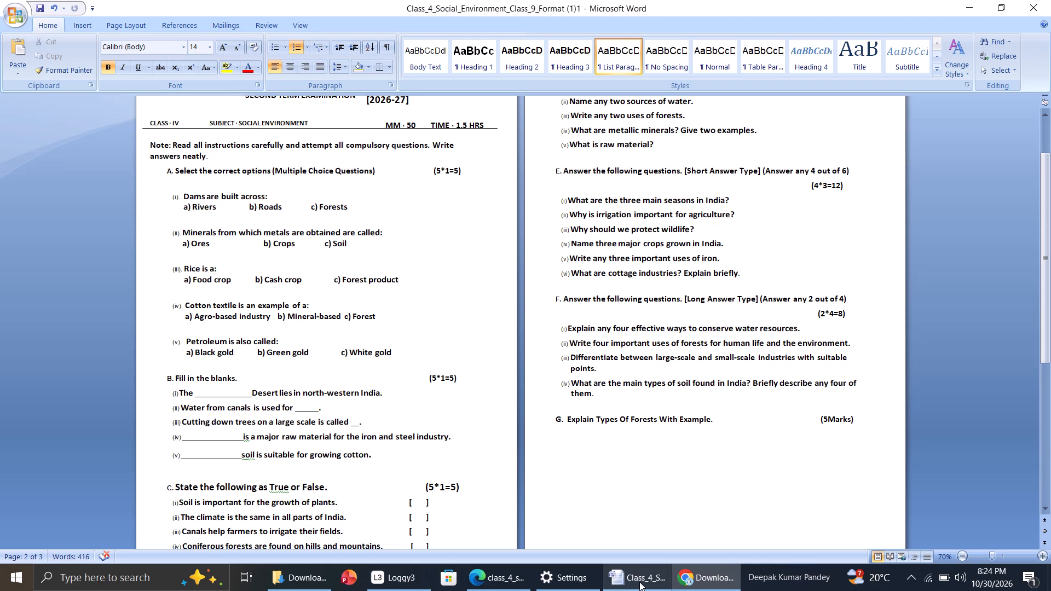
pyautogui.click(20, 24)
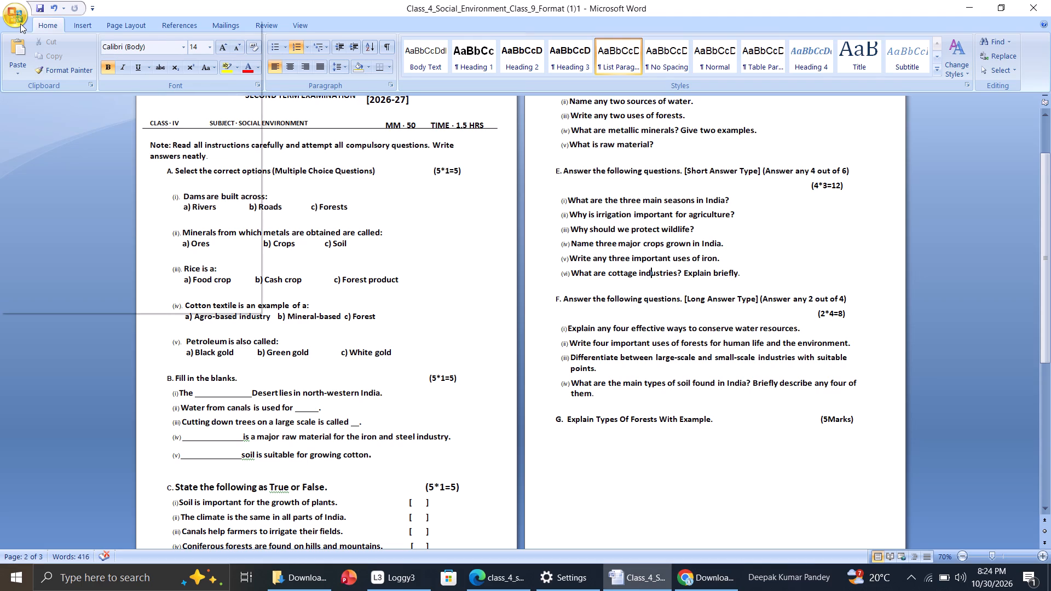
pyautogui.click(40, 85)
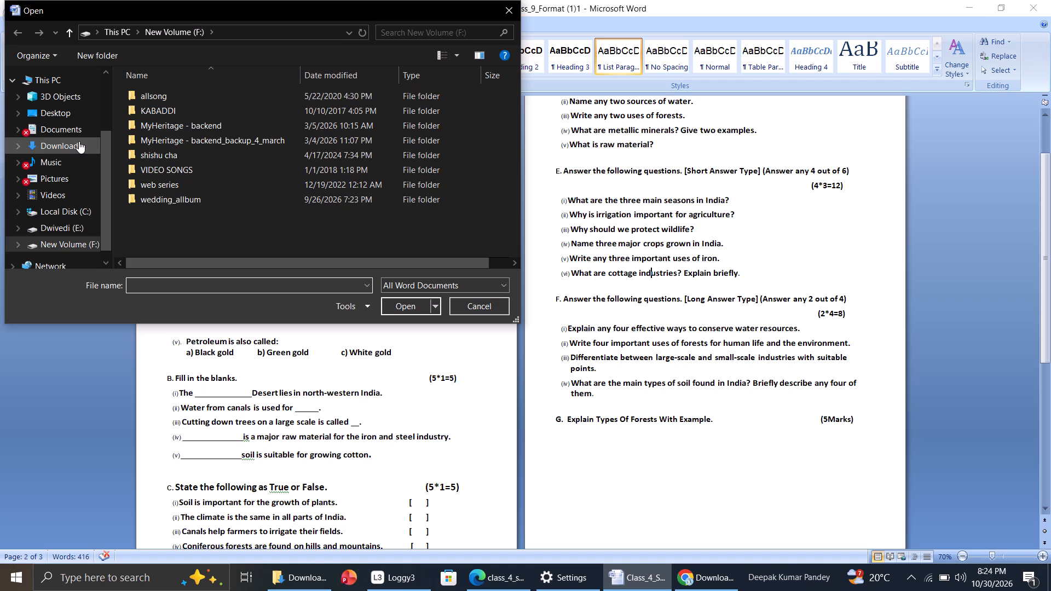
pyautogui.click(79, 141)
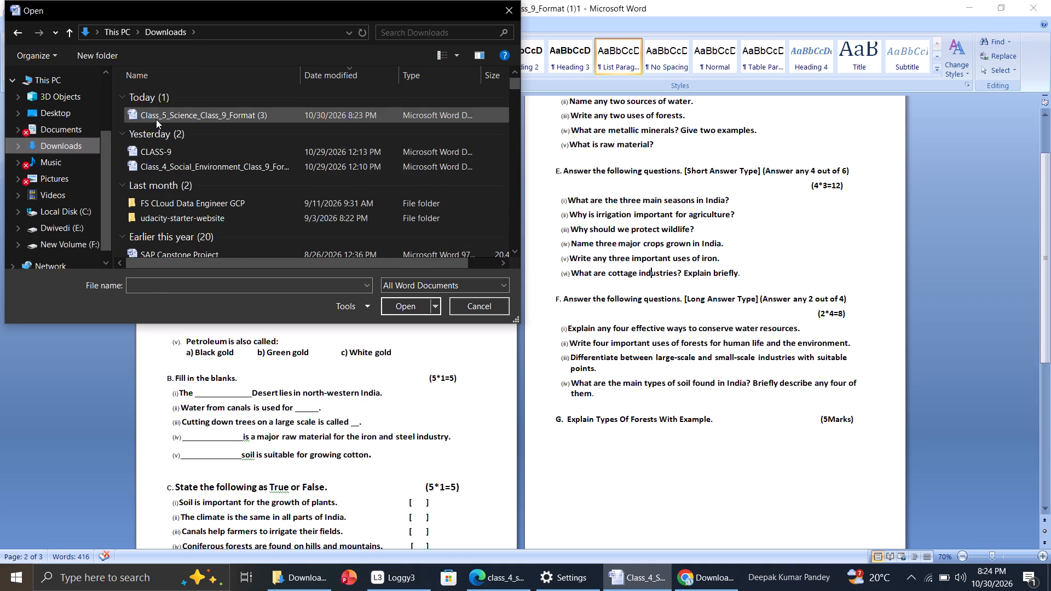
pyautogui.click(156, 119)
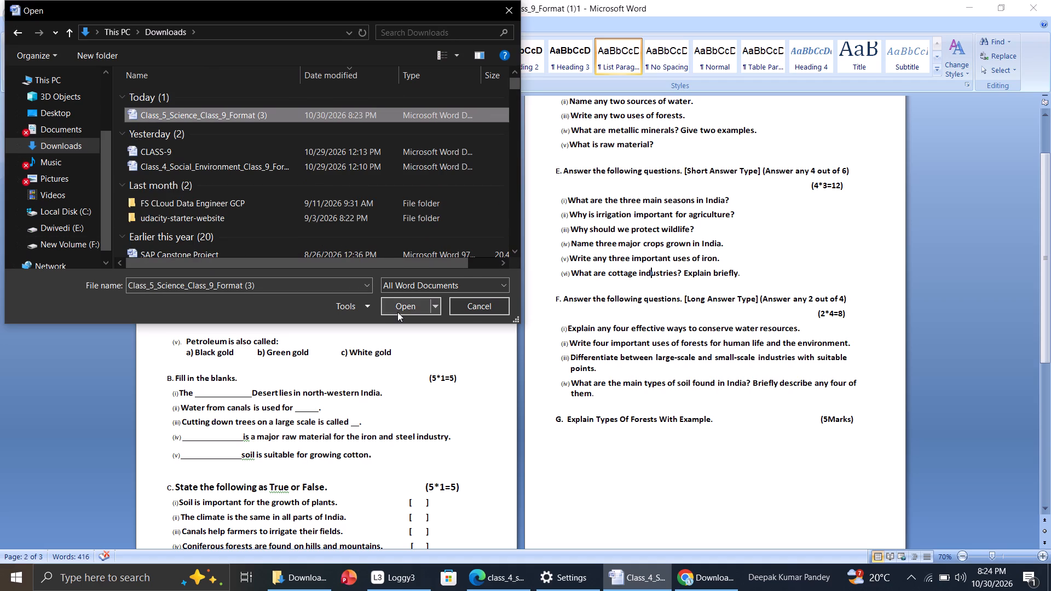
pyautogui.click(397, 312)
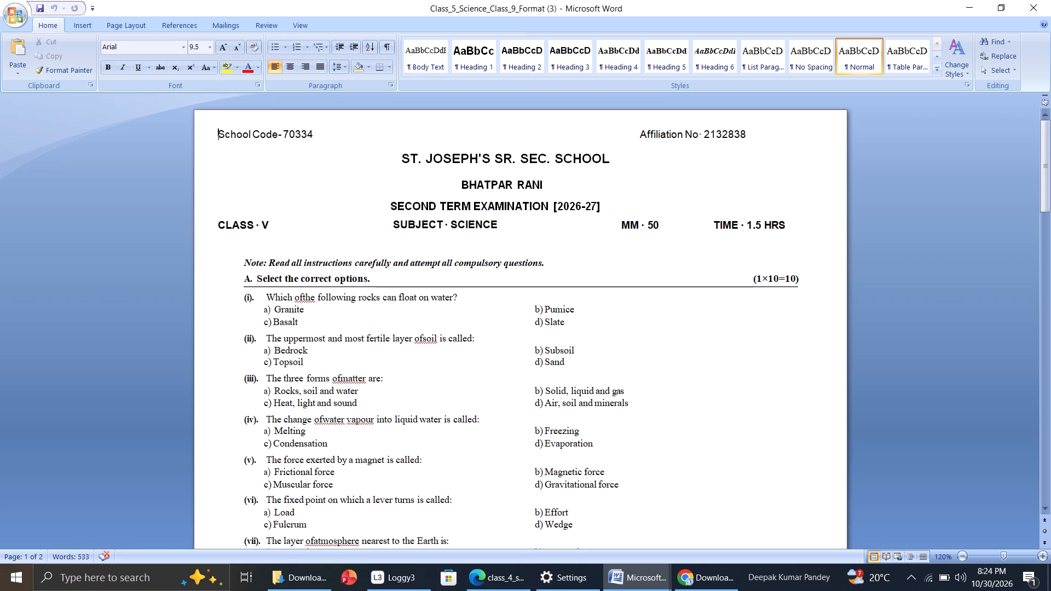
# Insert the missing space after "of" in section A questions (i) to (iv): "of the", "of soil", "of matter" and "of water".
pyautogui.click(300, 301)
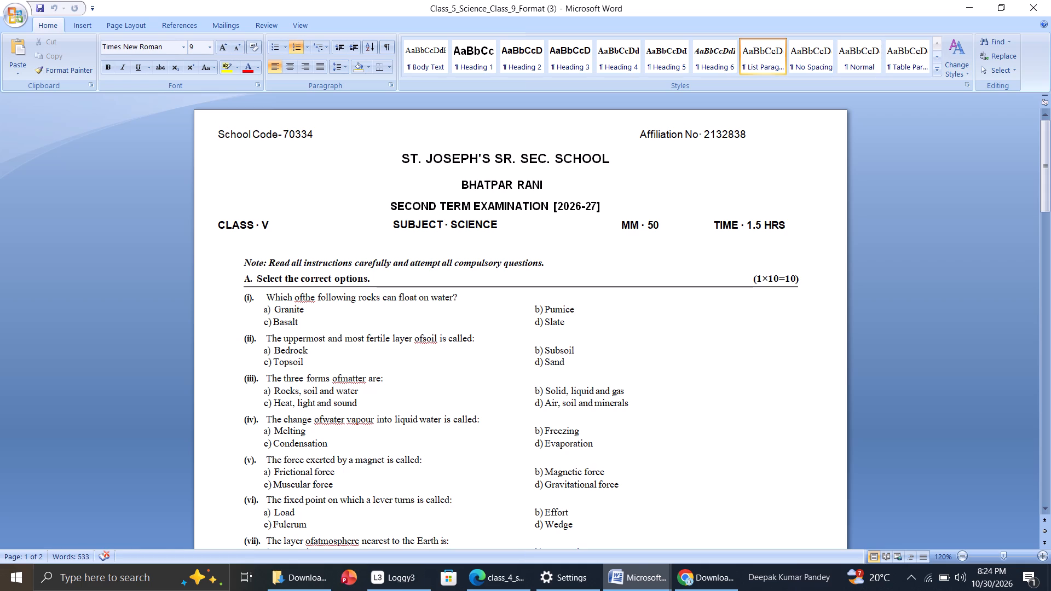
pyautogui.click(301, 298)
pyautogui.press('space')
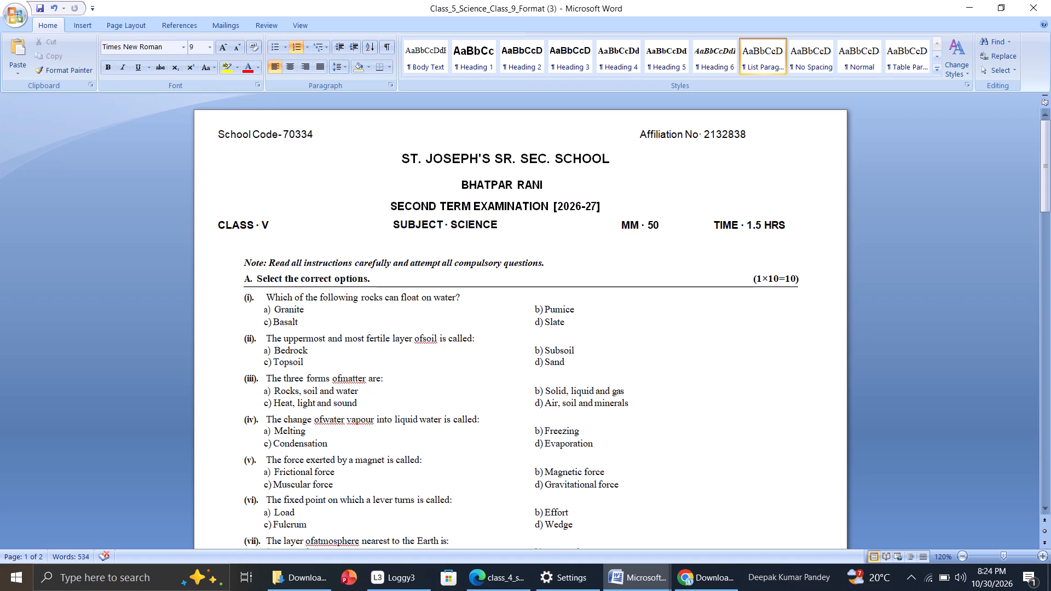
pyautogui.click(420, 340)
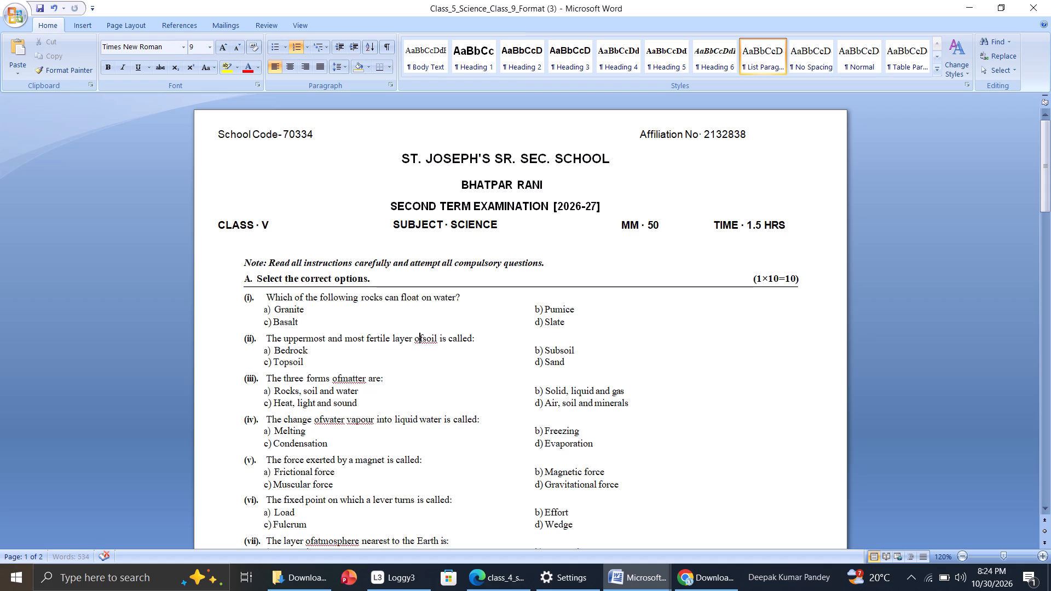
pyautogui.click(421, 339)
pyautogui.press('space')
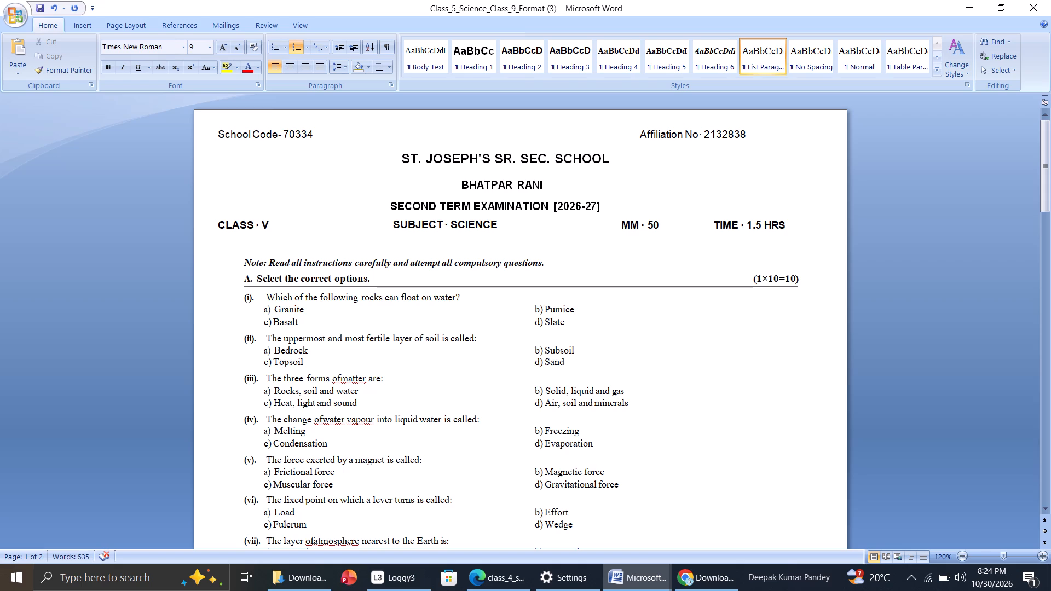
pyautogui.click(340, 378)
pyautogui.press('space')
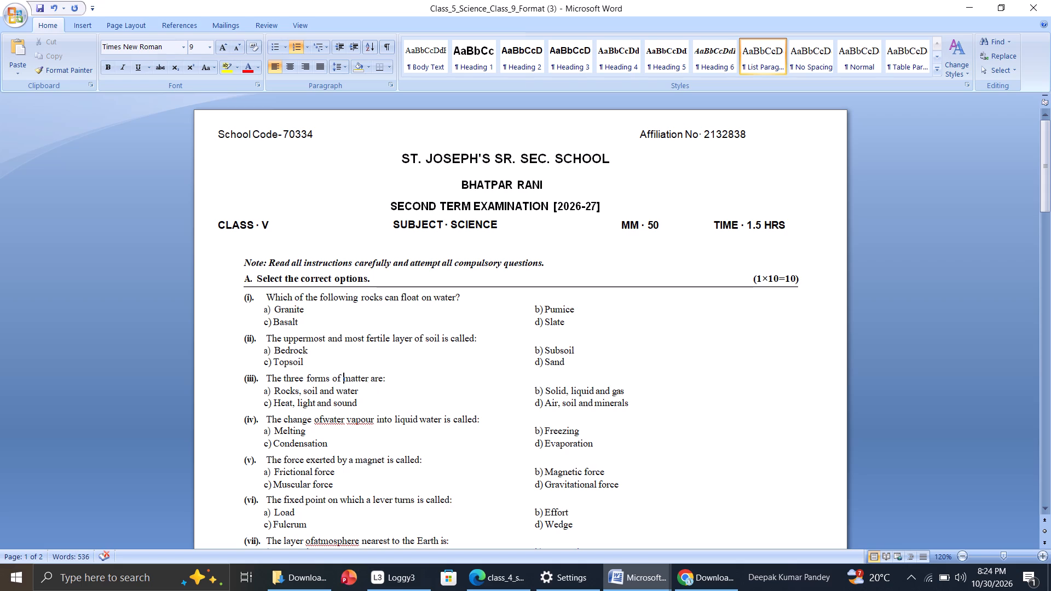
pyautogui.click(322, 420)
pyautogui.press('space')
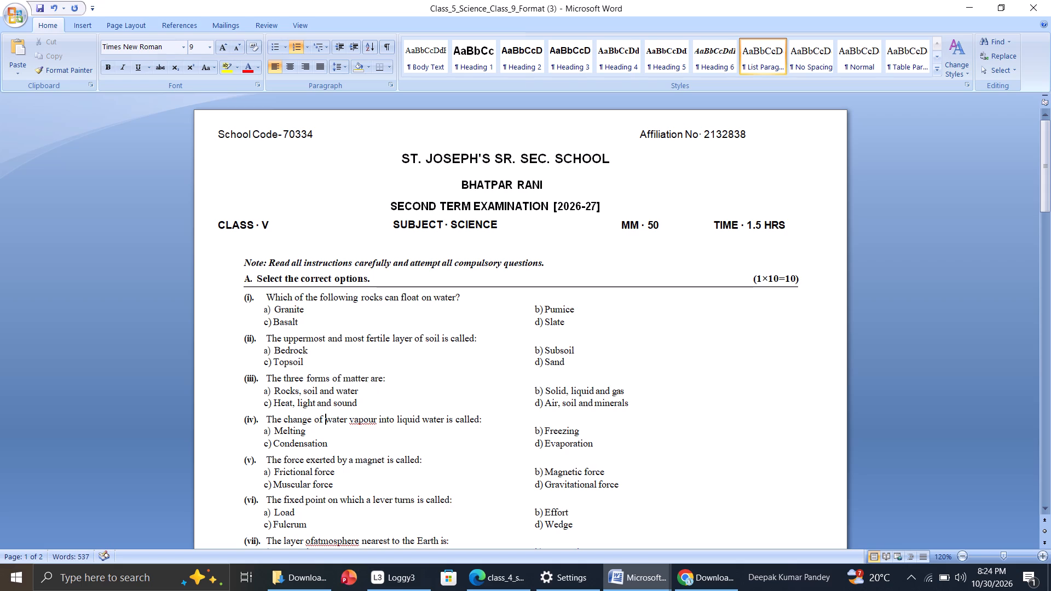
# Rework the spacing between "water" and "vapour" in section A question (iv), leaving the two words joined.
pyautogui.click(348, 417)
pyautogui.click(348, 417)
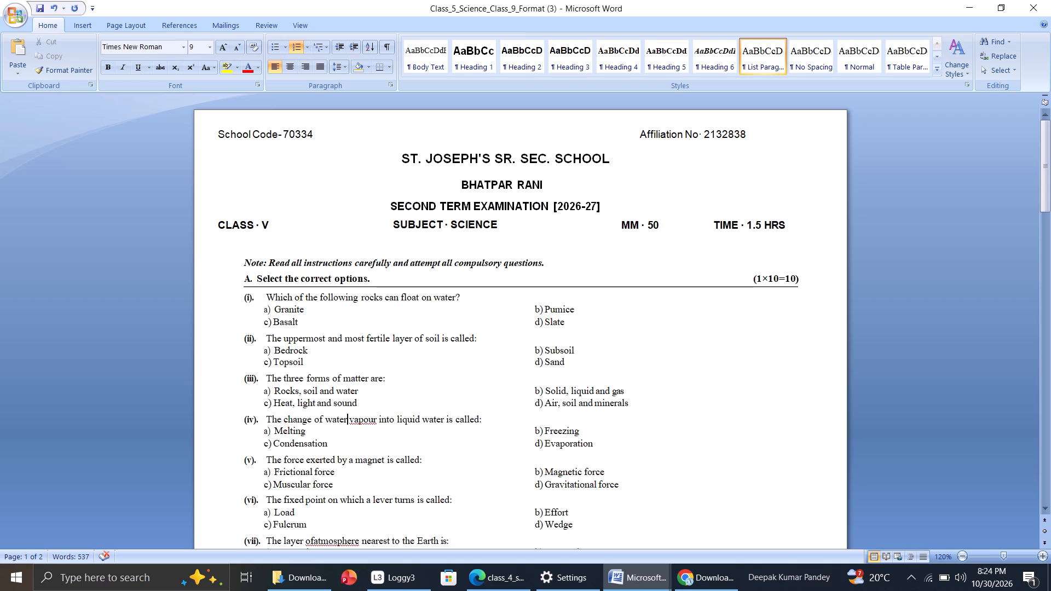
pyautogui.click(349, 419)
pyautogui.press('BackSpace')
pyautogui.press('space')
pyautogui.press('BackSpace')
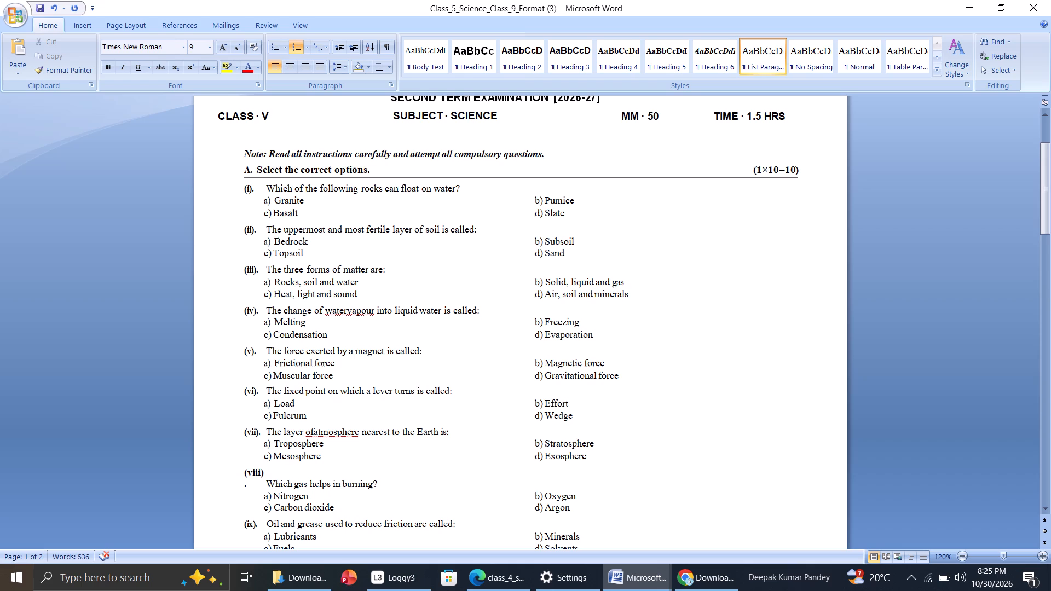
# Insert the missing space between "of" and "atmosphere" in section A question (vii).
pyautogui.click(313, 434)
pyautogui.press('space')
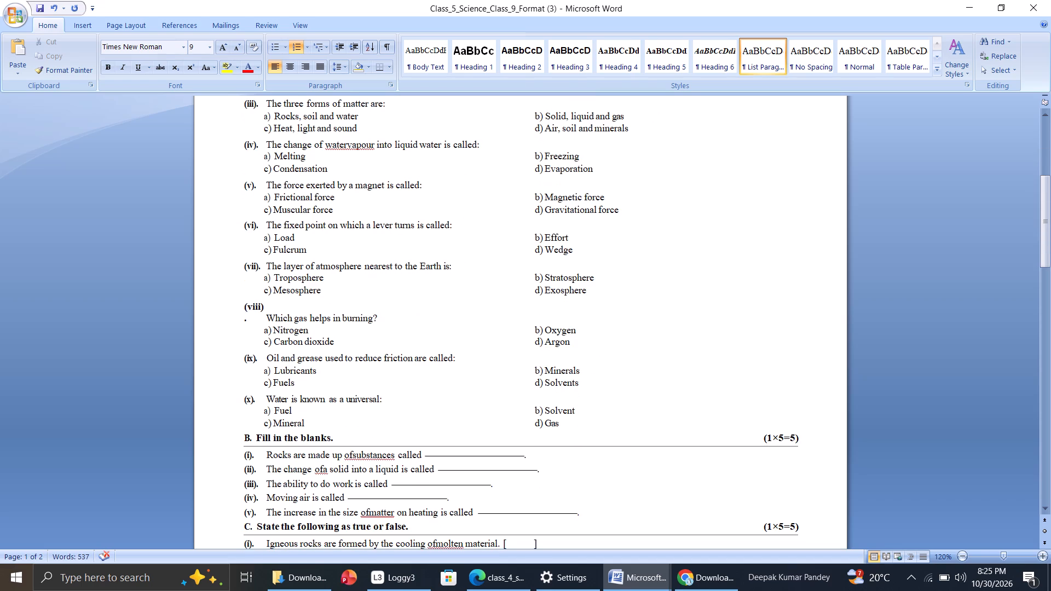
# Insert the missing space after "of" in section B questions (i), (ii) and (v): "of substances", "of a" and "of matter".
pyautogui.click(350, 456)
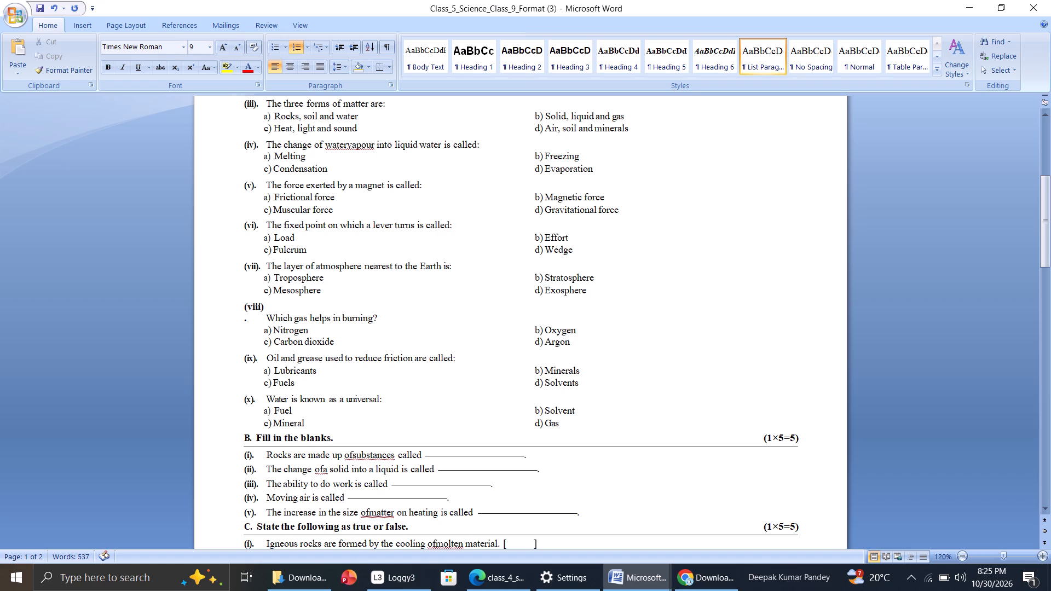
pyautogui.click(353, 456)
pyautogui.press('space')
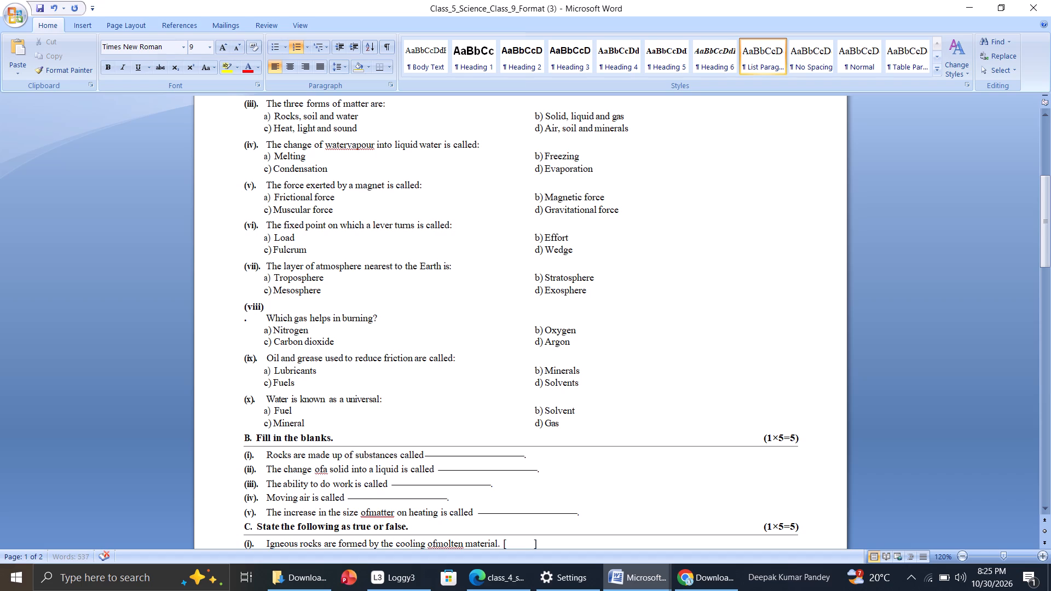
pyautogui.click(323, 470)
pyautogui.press('space')
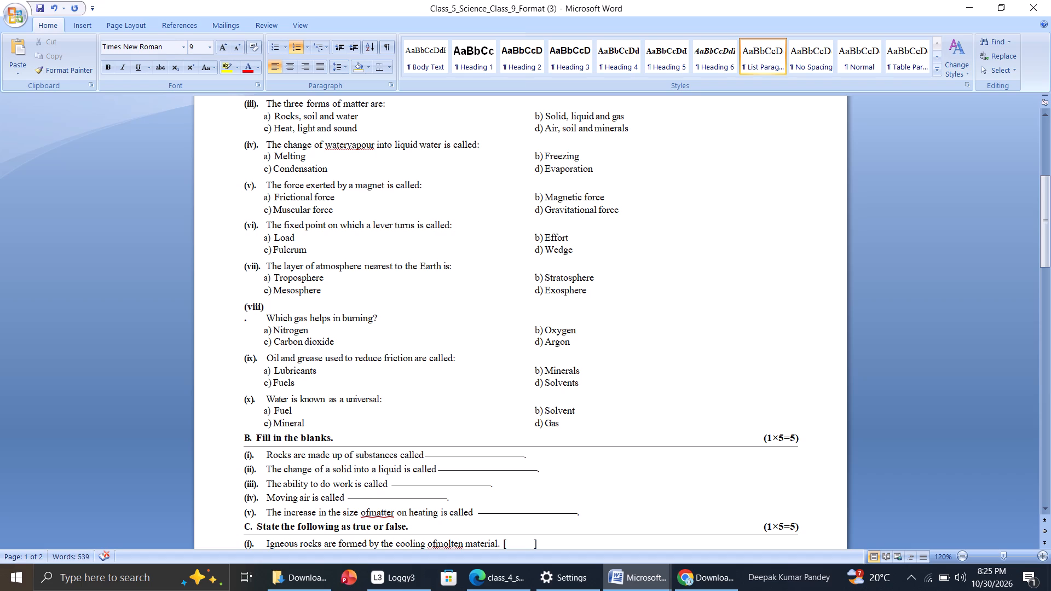
pyautogui.click(369, 514)
pyautogui.press('space')
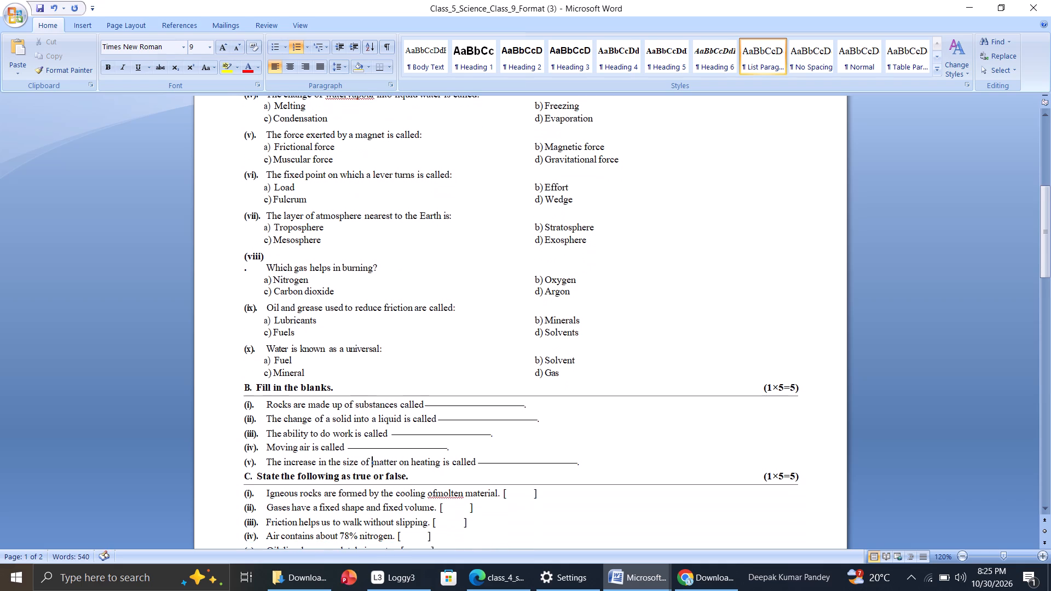
# Insert the missing space between "of" and "molten" in section C question (i).
pyautogui.click(434, 497)
pyautogui.press('space')
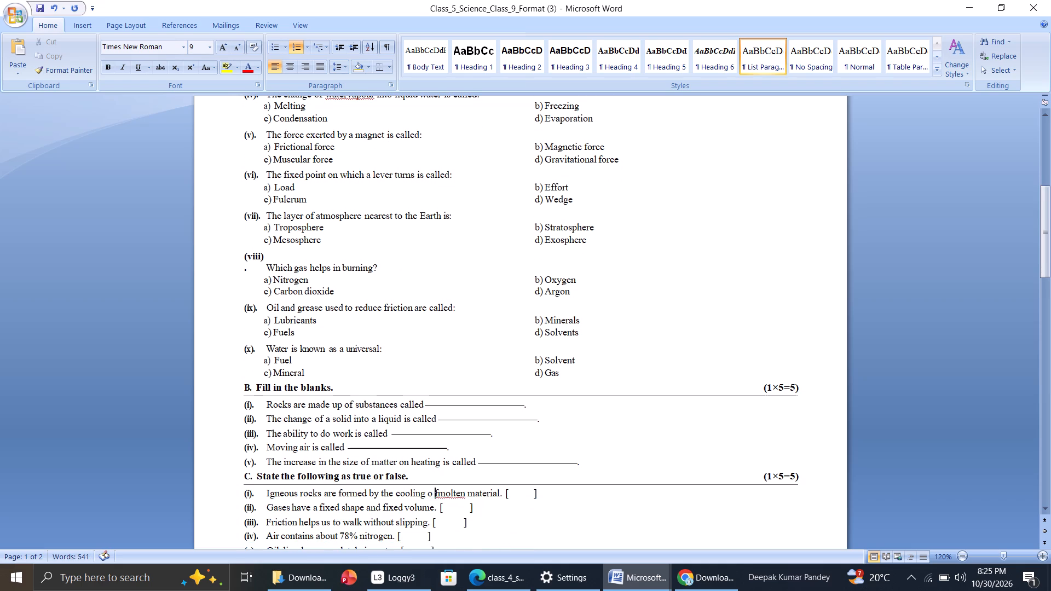
pyautogui.press('BackSpace')
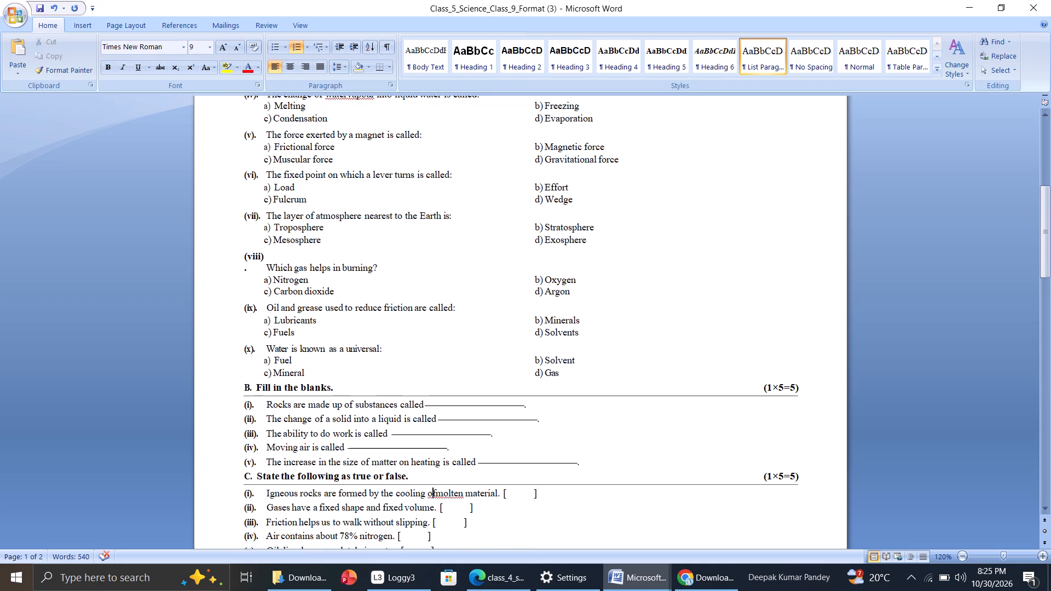
pyautogui.click(436, 493)
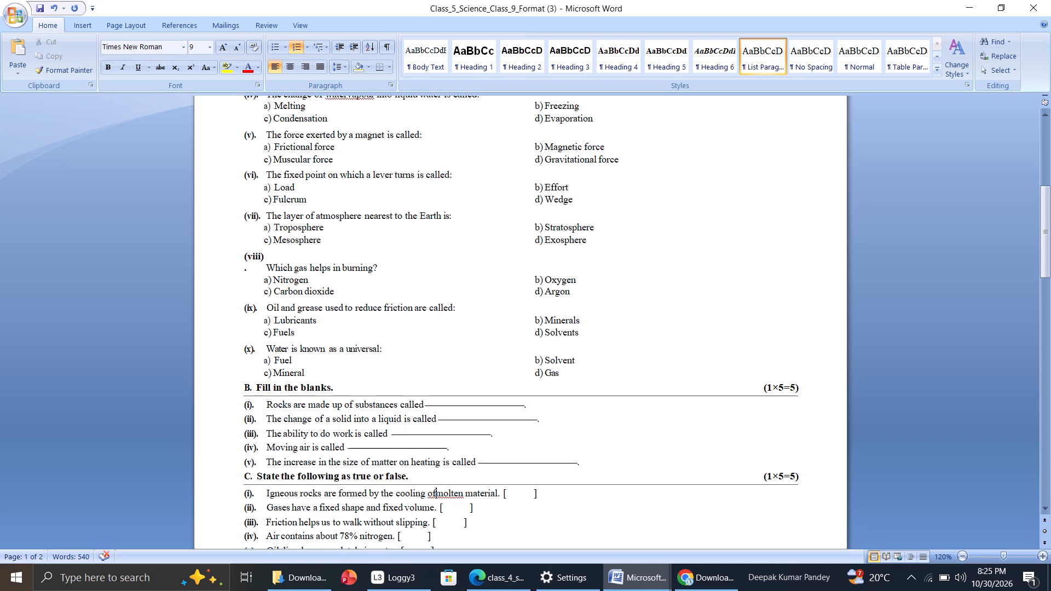
pyautogui.press('space')
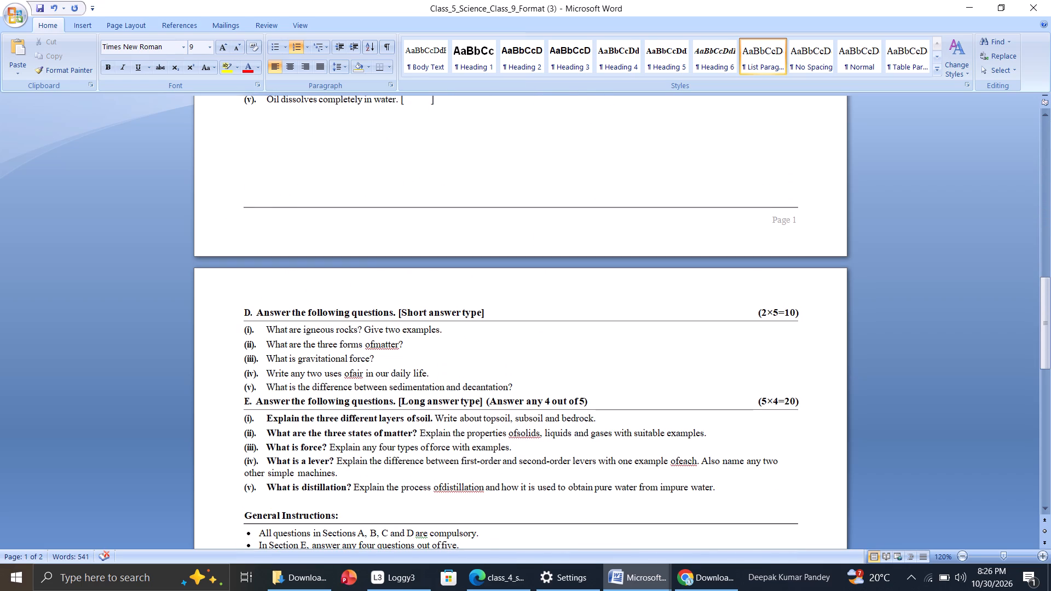
# Insert the missing space in "of matter" and "of air" in section D, and in "of distillation" and "of solids" in section E.
pyautogui.click(372, 348)
pyautogui.press('space')
pyautogui.click(349, 374)
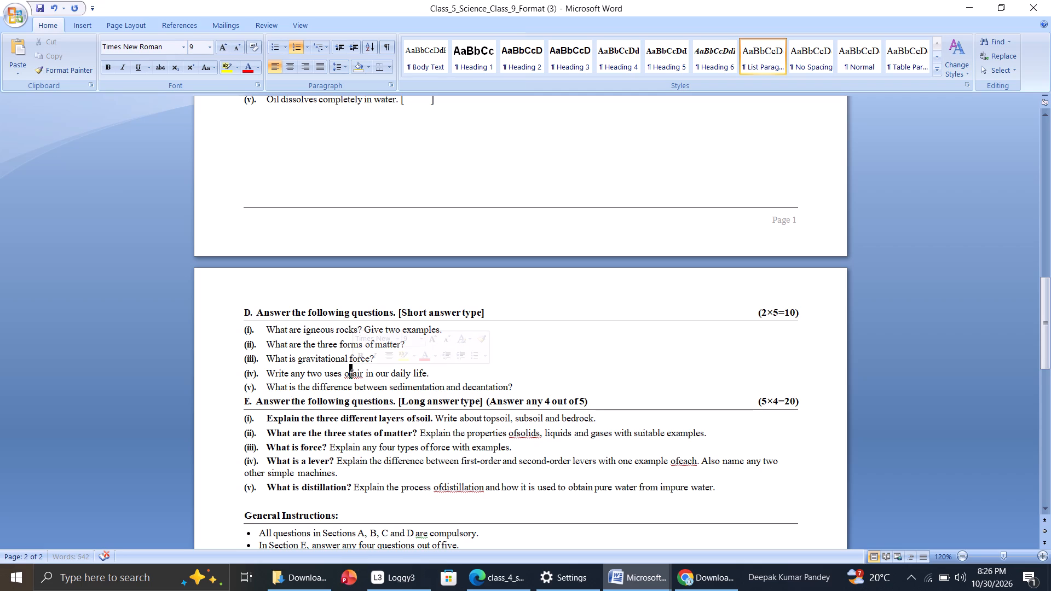
pyautogui.click(353, 374)
pyautogui.press('space')
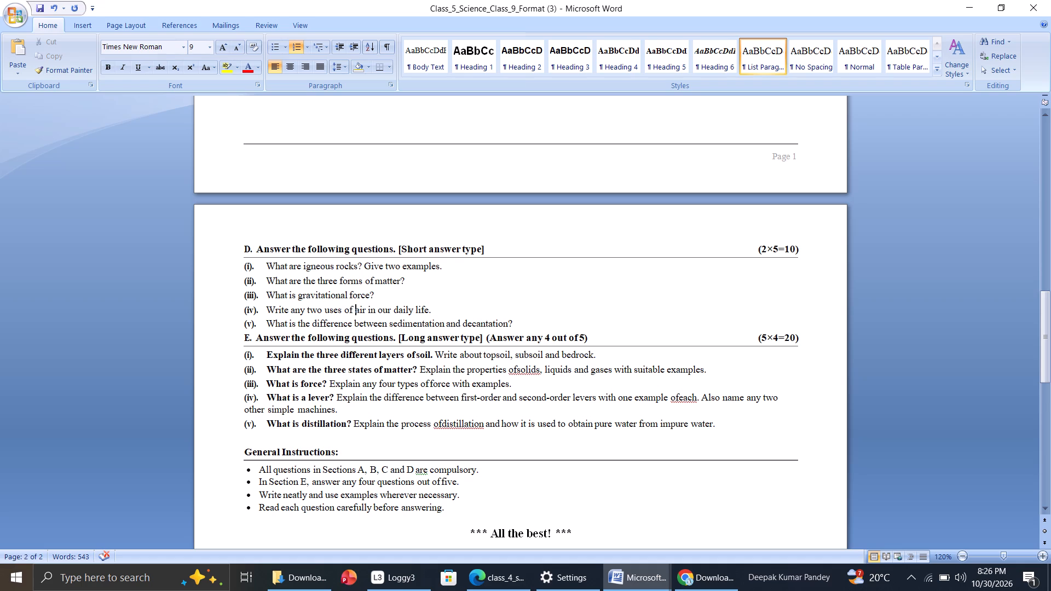
pyautogui.click(441, 425)
pyautogui.press('space')
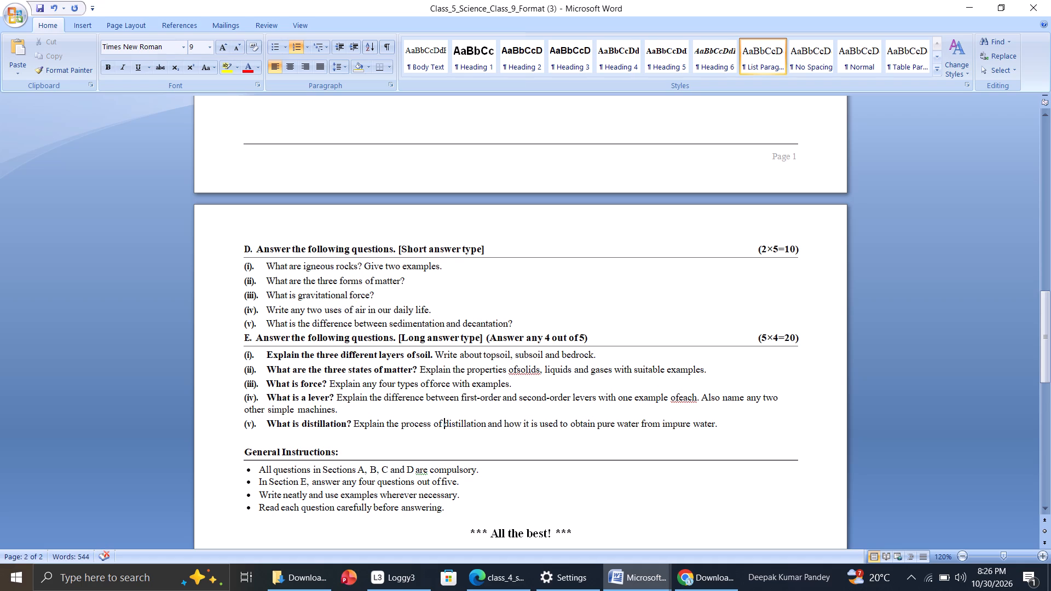
pyautogui.click(516, 371)
pyautogui.press('space')
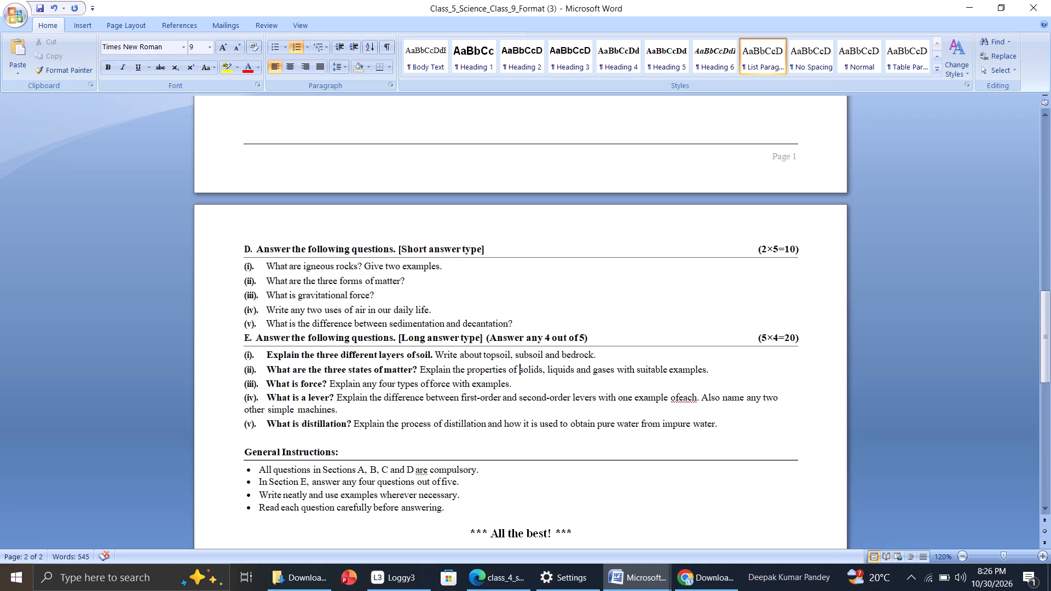
# Delete the General Instructions heading and all its bullet points above the "All the best!" line.
pyautogui.click(460, 511)
pyautogui.press('BackSpace')
pyautogui.press('BackSpace')
pyautogui.press('BackSpace')
pyautogui.press('BackSpace')
pyautogui.press('BackSpace')
pyautogui.press('BackSpace')
pyautogui.press('BackSpace')
pyautogui.press('BackSpace')
pyautogui.press('BackSpace')
pyautogui.press('BackSpace')
pyautogui.press('BackSpace')
pyautogui.press('BackSpace')
pyautogui.press('BackSpace')
pyautogui.press('BackSpace')
pyautogui.press('BackSpace')
pyautogui.press('BackSpace')
pyautogui.press('BackSpace')
pyautogui.press('BackSpace')
pyautogui.press('BackSpace')
pyautogui.press('BackSpace')
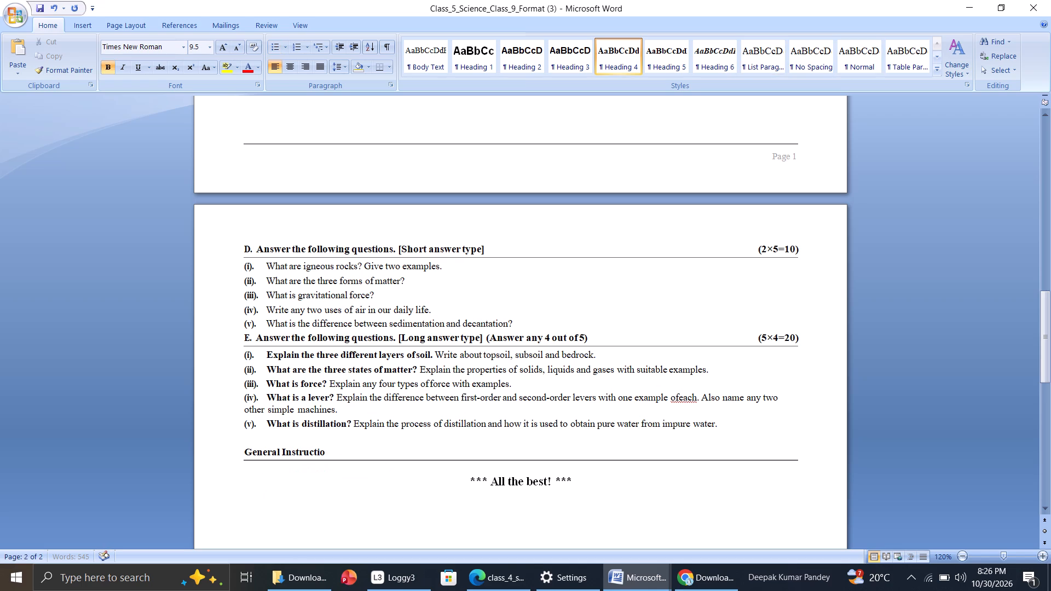
pyautogui.press('BackSpace')
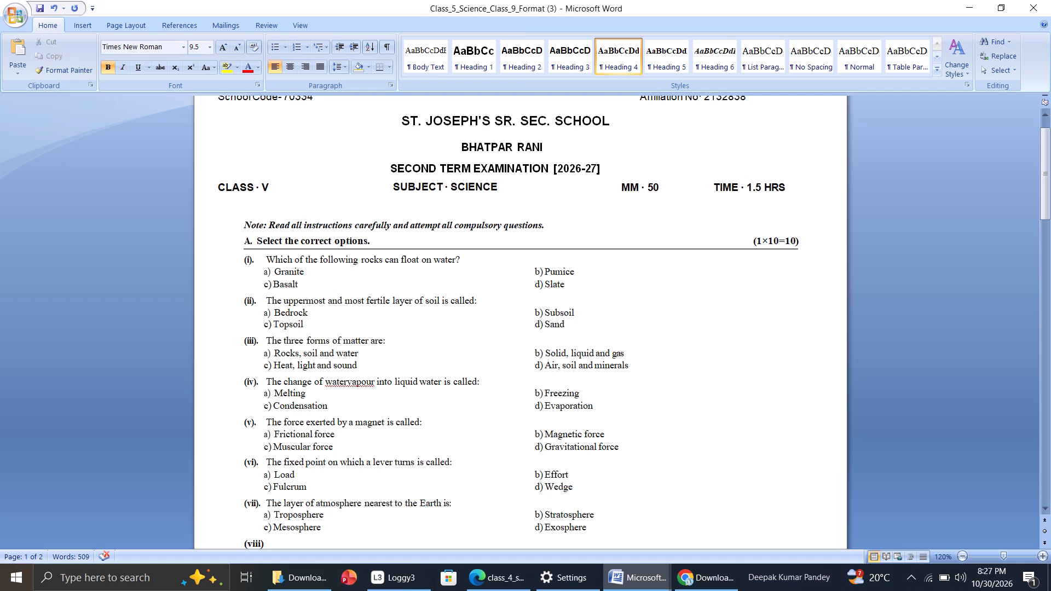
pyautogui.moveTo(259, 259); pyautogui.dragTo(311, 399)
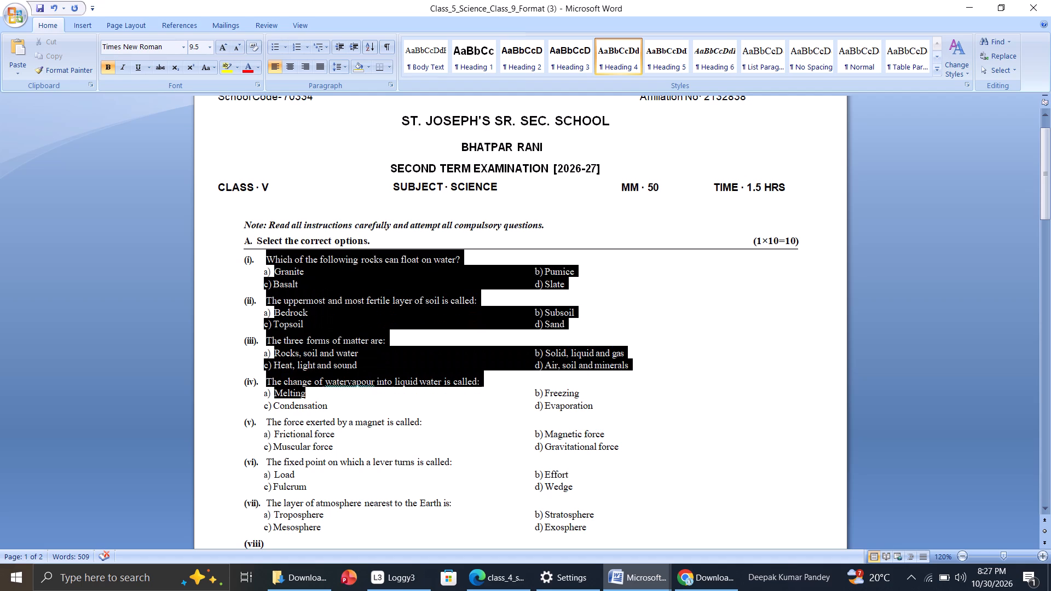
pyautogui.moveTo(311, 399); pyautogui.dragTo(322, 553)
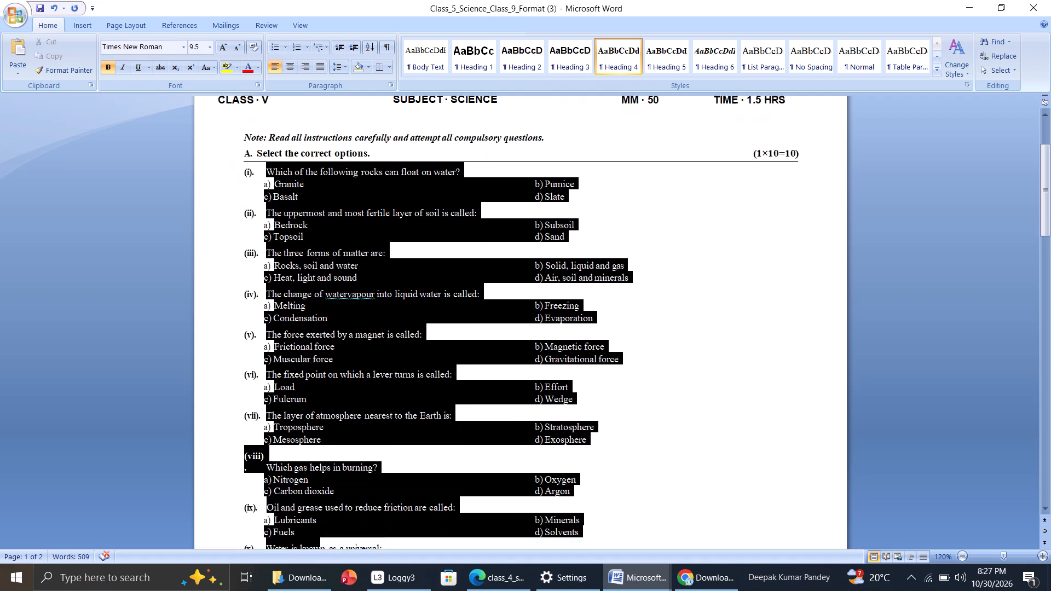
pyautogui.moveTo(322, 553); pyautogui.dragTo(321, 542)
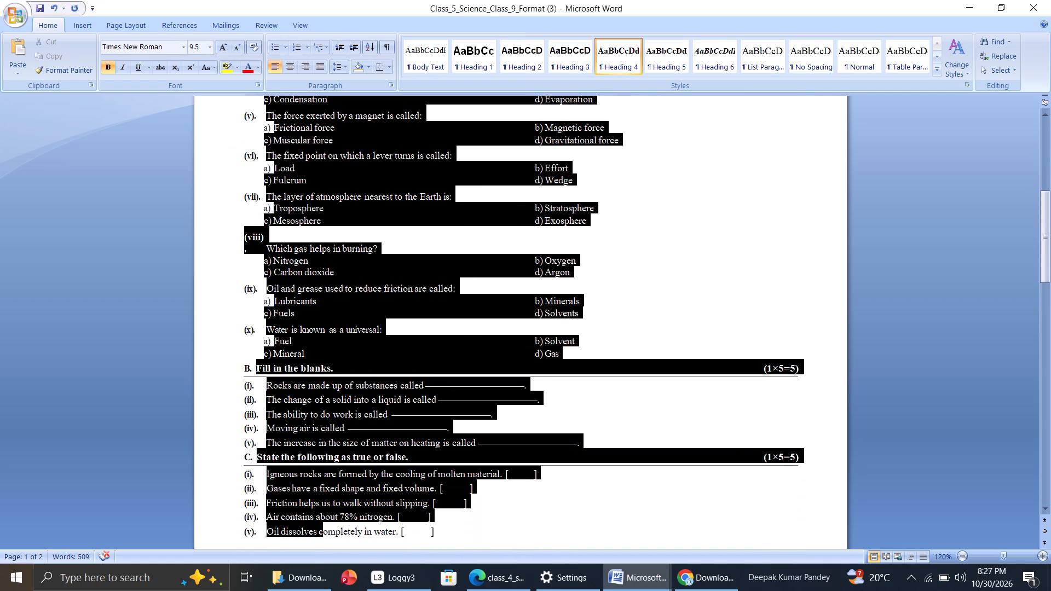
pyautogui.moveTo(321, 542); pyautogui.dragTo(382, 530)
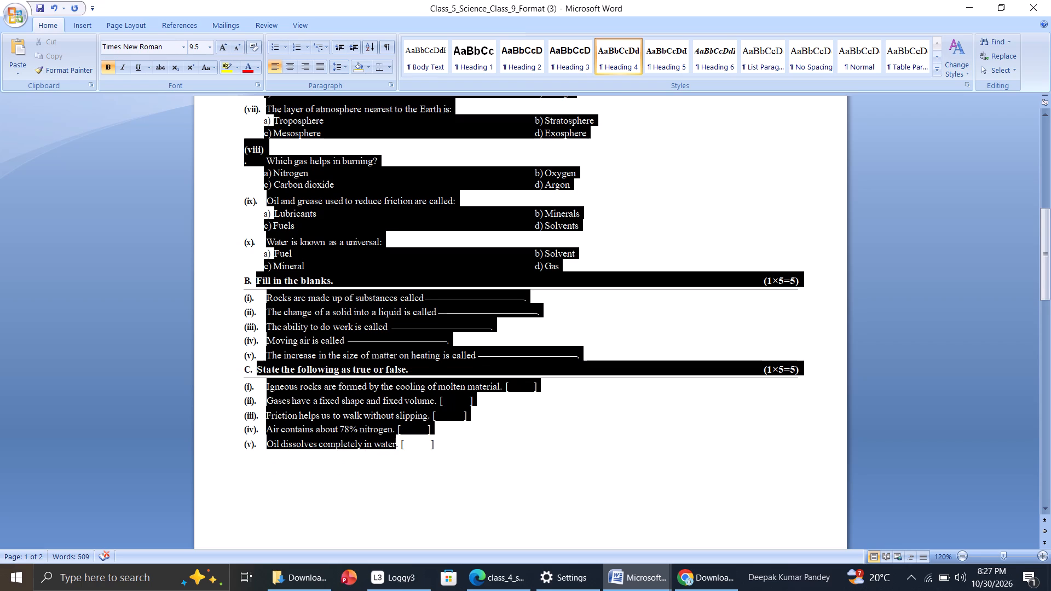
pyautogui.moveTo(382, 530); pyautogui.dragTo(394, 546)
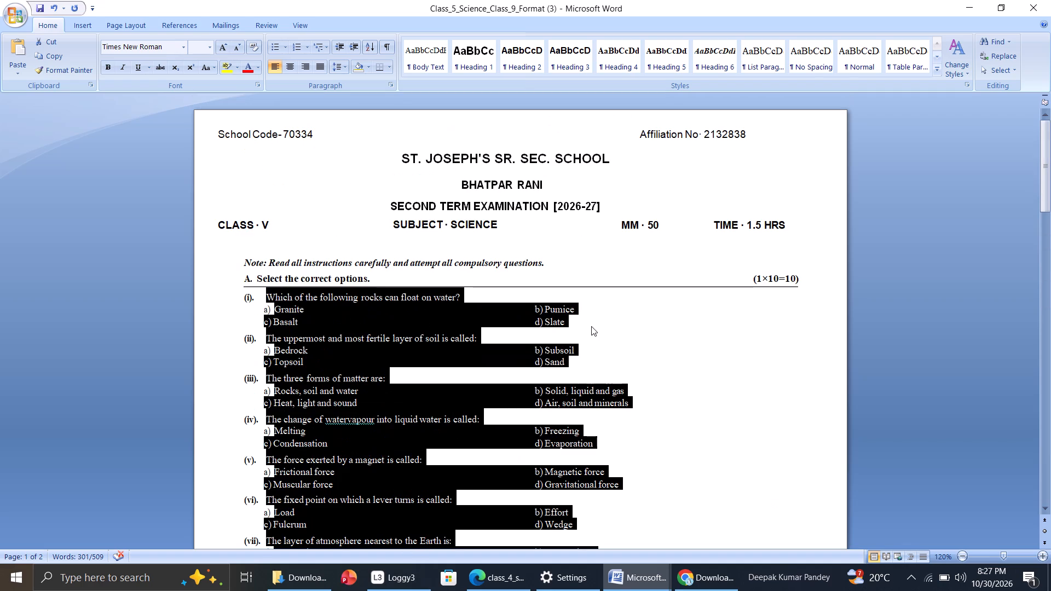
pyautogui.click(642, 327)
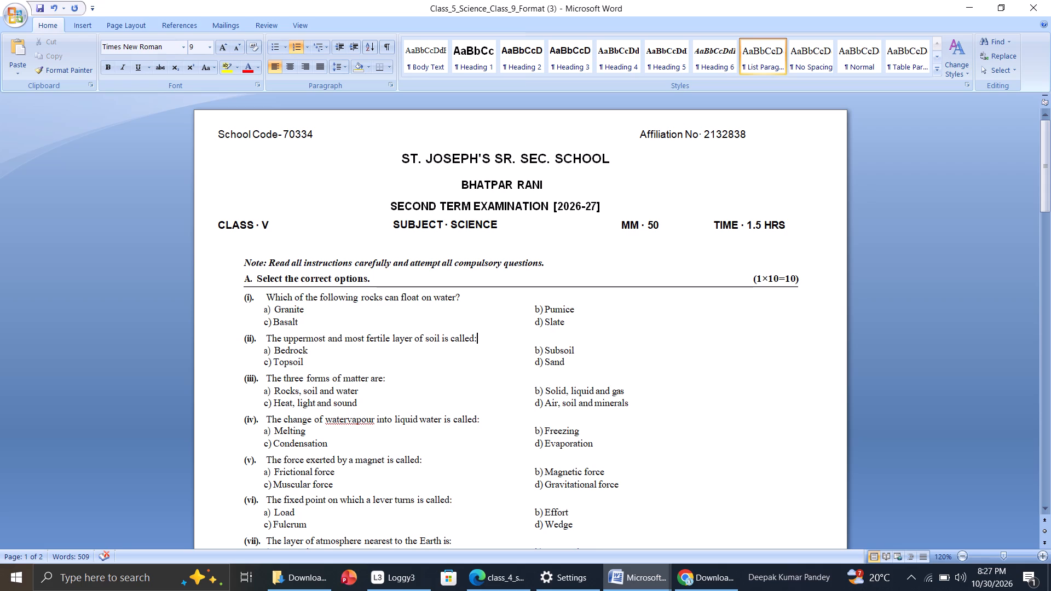
# Make the section A questions and options bold, from question (i) through option c) Mineral of question (x).
pyautogui.moveTo(264, 295); pyautogui.dragTo(293, 340)
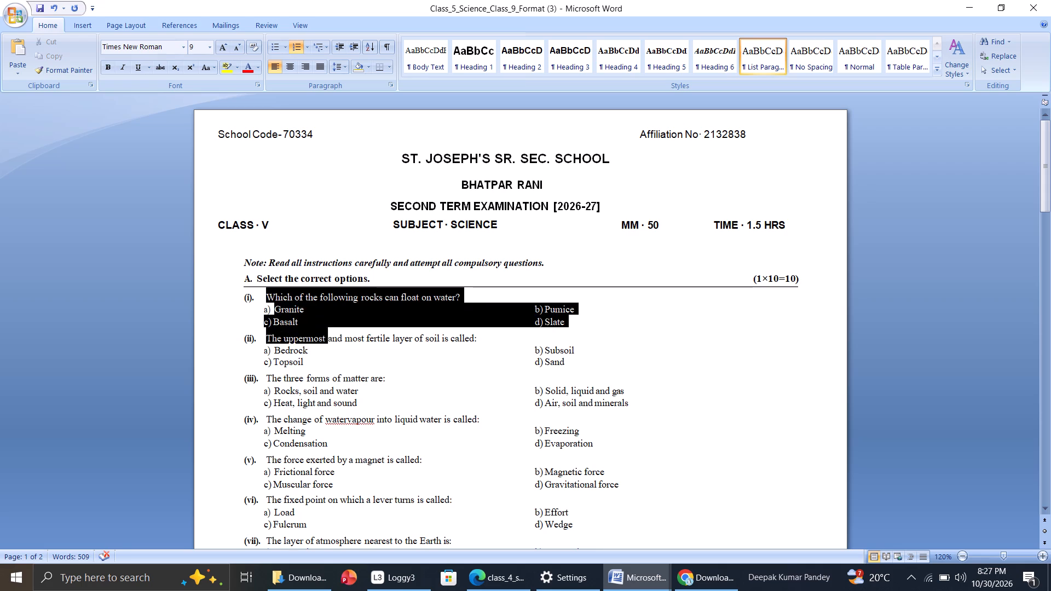
pyautogui.moveTo(293, 340); pyautogui.dragTo(365, 566)
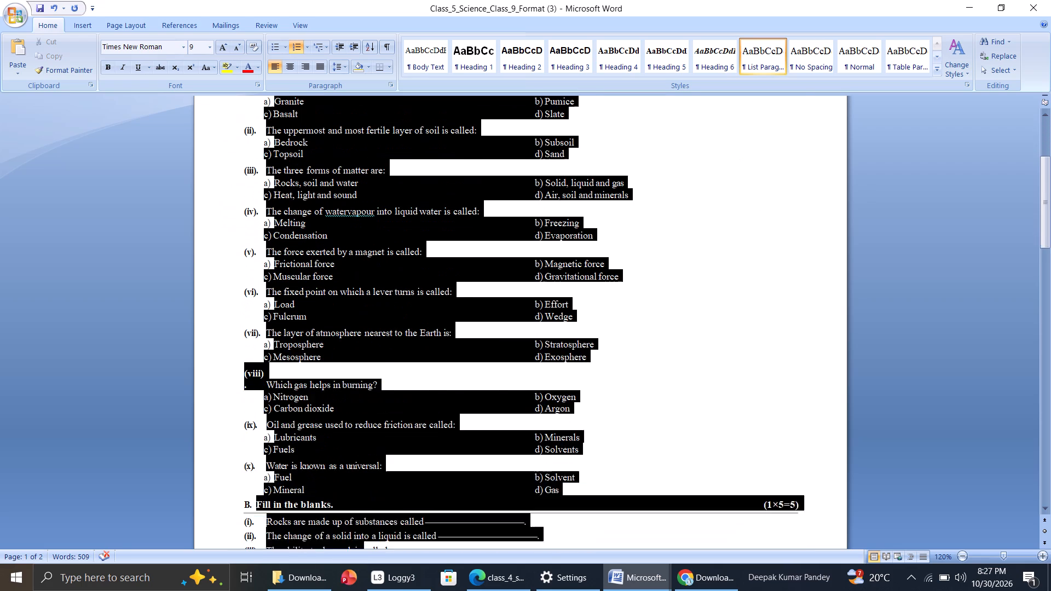
pyautogui.moveTo(365, 566); pyautogui.dragTo(363, 483)
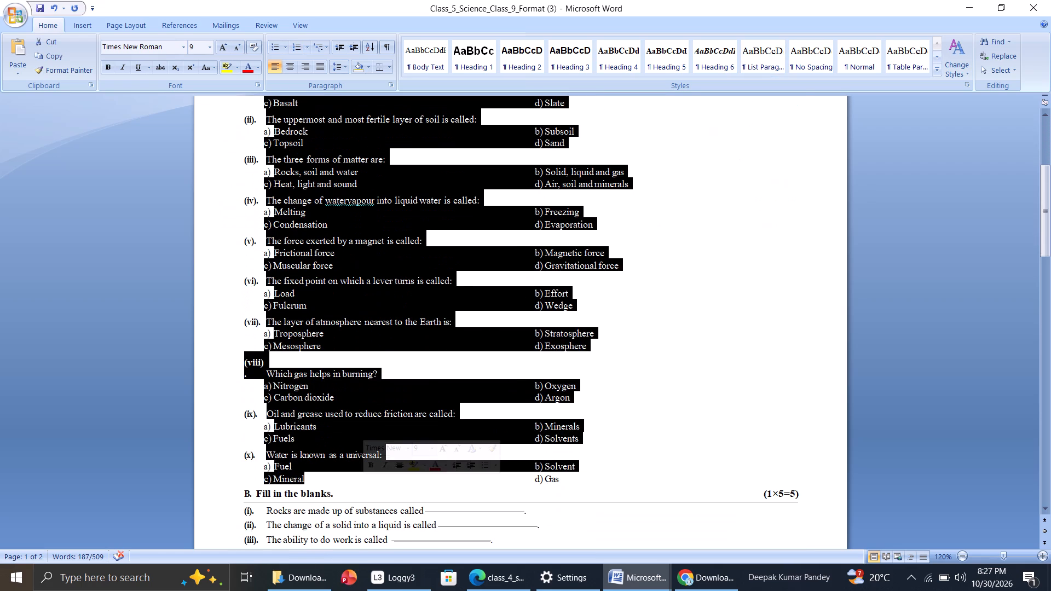
pyautogui.click(366, 466)
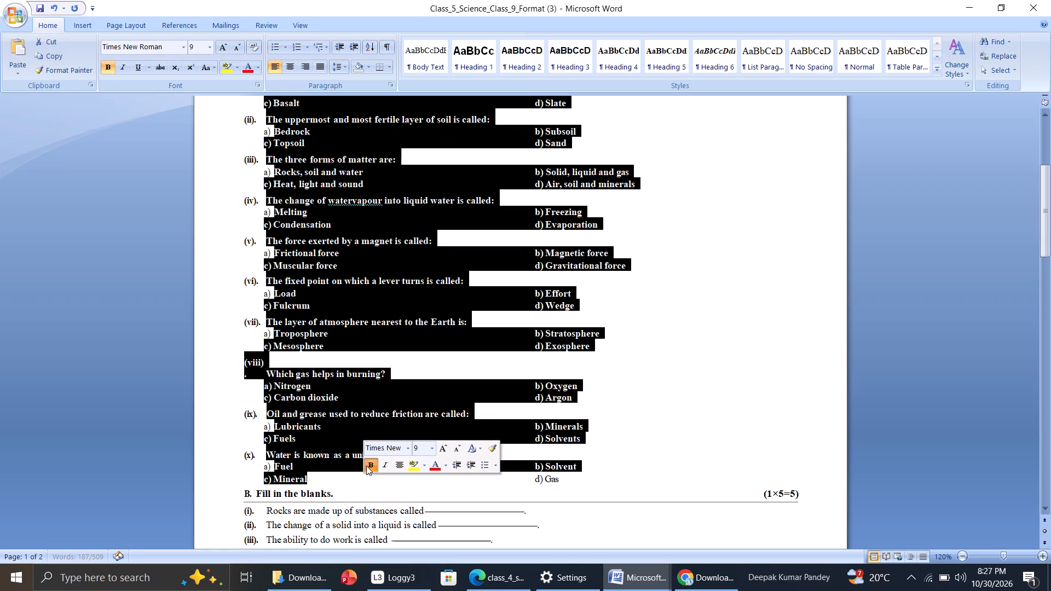
pyautogui.click(671, 360)
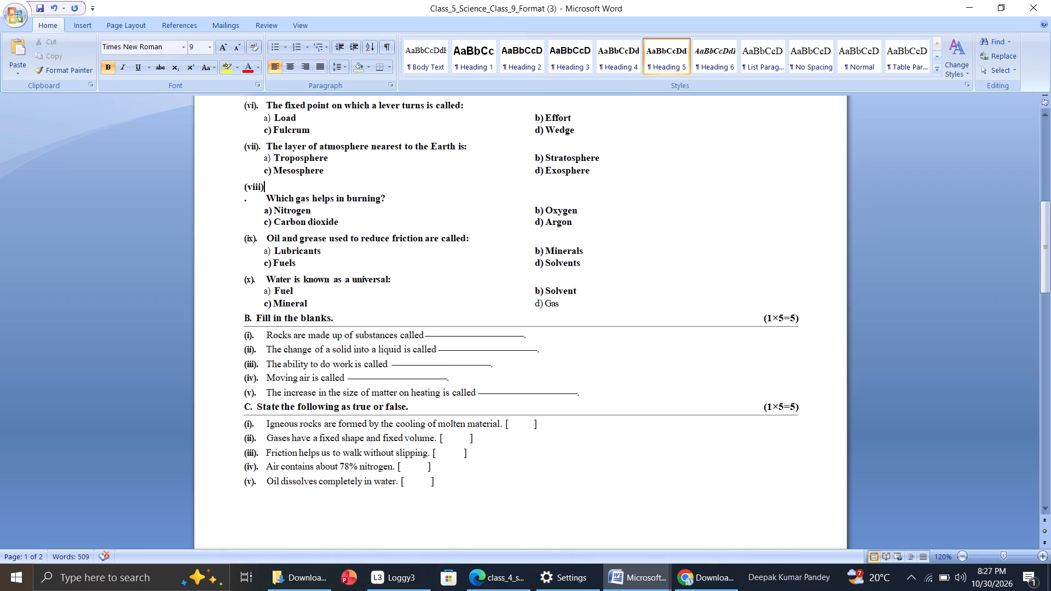
# Make the text bold from section B question (i) through the sentence of section C question (v).
pyautogui.moveTo(263, 333); pyautogui.dragTo(303, 382)
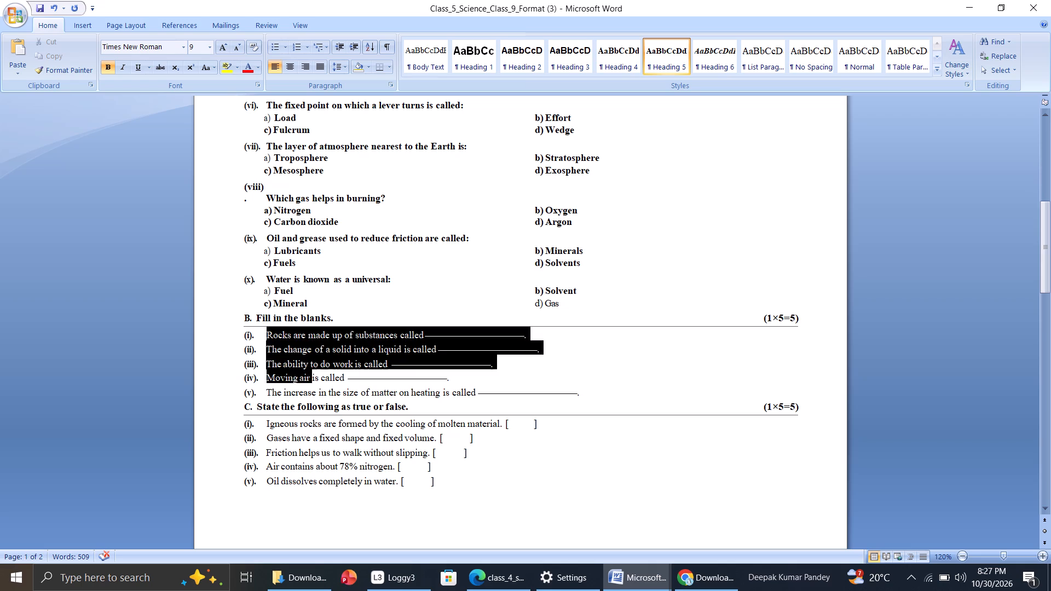
pyautogui.moveTo(303, 382); pyautogui.dragTo(376, 480)
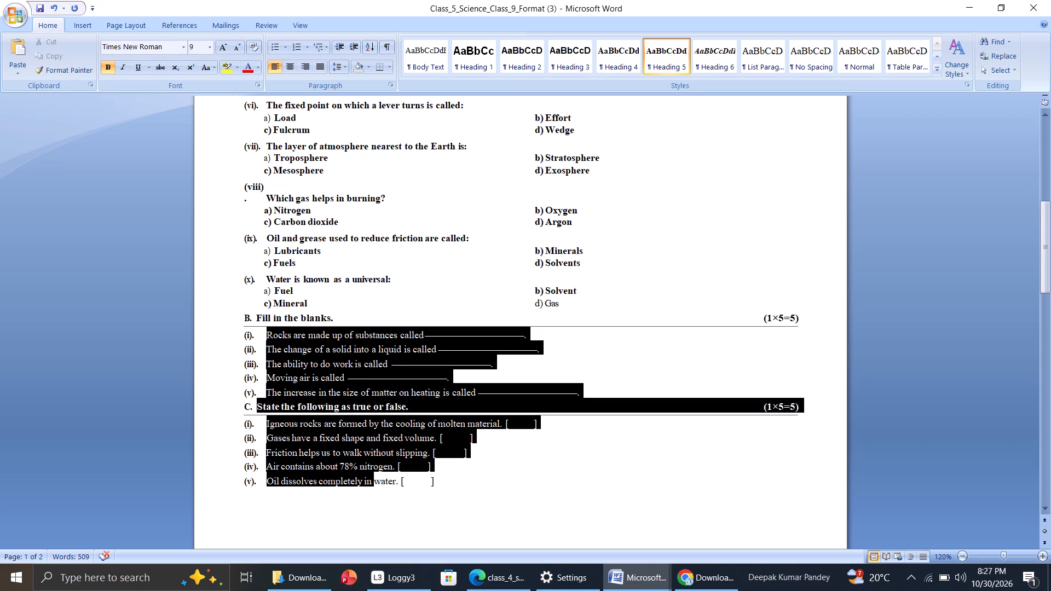
pyautogui.moveTo(376, 480); pyautogui.dragTo(386, 486)
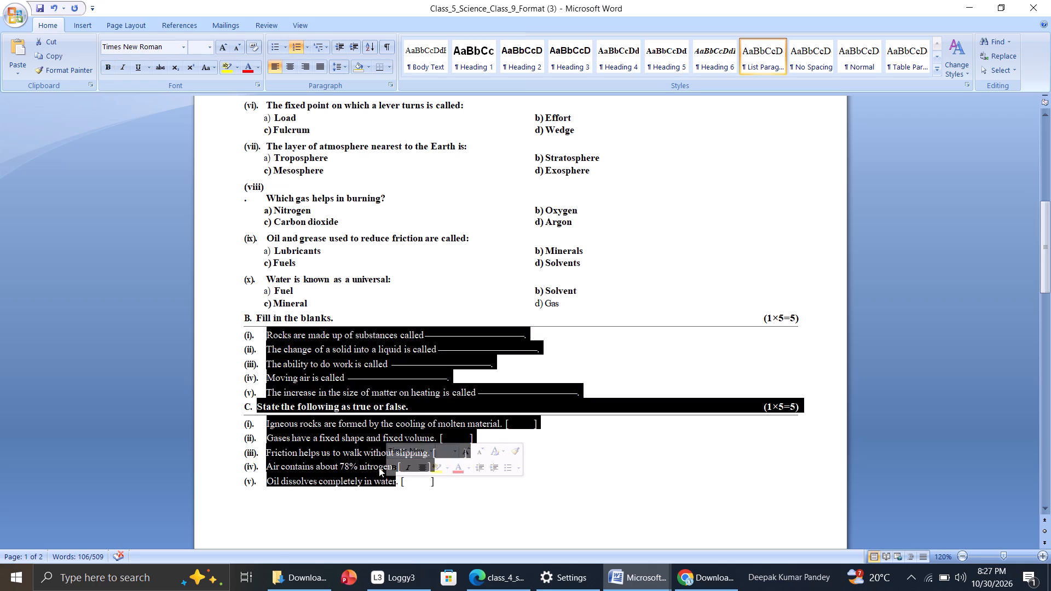
pyautogui.click(389, 466)
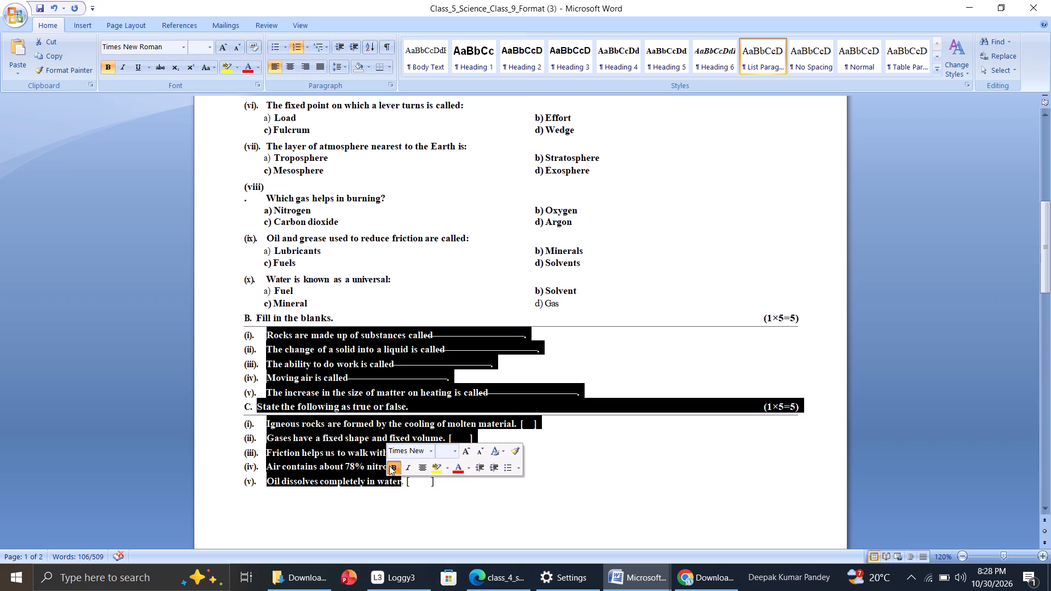
pyautogui.click(548, 499)
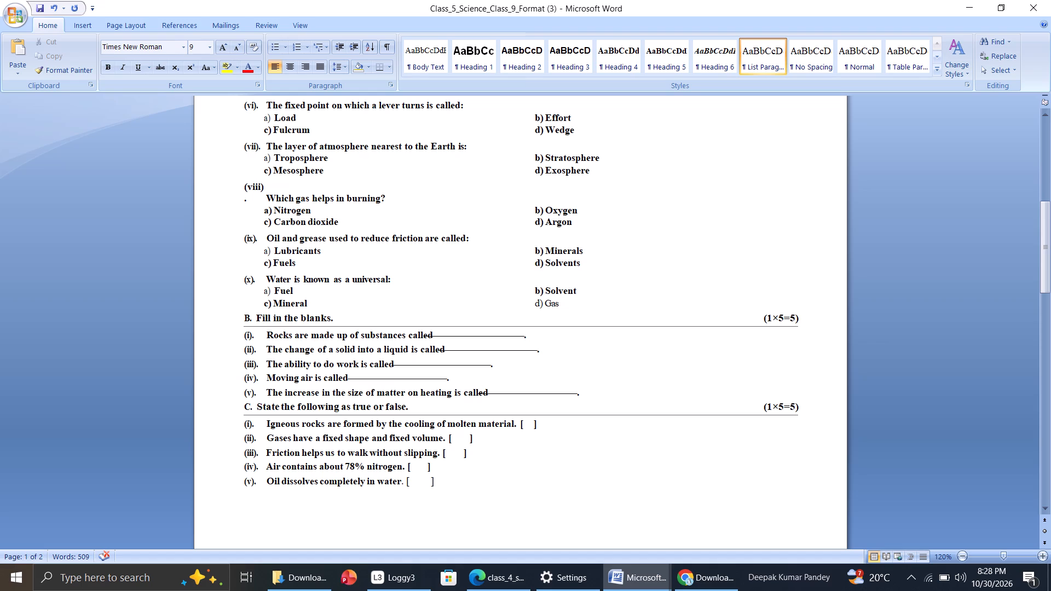
# Move the answer brackets of section C question (i) away from the sentence by inserting a run of spaces after "material.".
pyautogui.click(518, 426)
pyautogui.press('space')
pyautogui.press('space')
pyautogui.press('space')
pyautogui.press('space')
pyautogui.press('space')
pyautogui.press('space')
pyautogui.press('space')
pyautogui.press('space')
pyautogui.press('space')
pyautogui.press('space')
pyautogui.press('space')
pyautogui.press('space')
pyautogui.press('space')
pyautogui.press('space')
pyautogui.press('space')
pyautogui.press('space')
pyautogui.press('space')
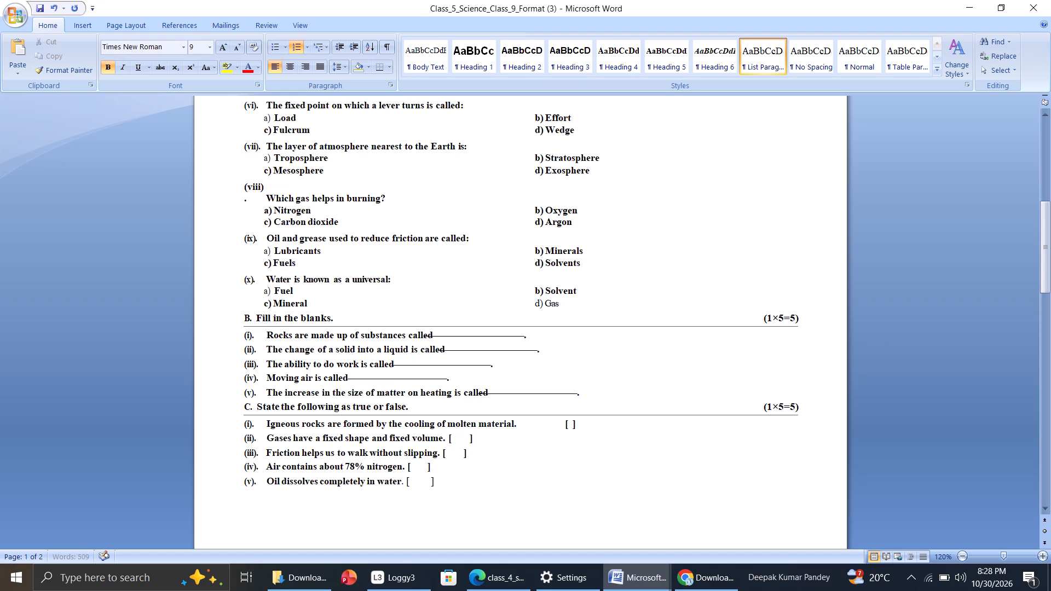
# Shift the answer brackets of section C question (i) further from the sentence by adding eight more spaces before them.
pyautogui.press('space')
pyautogui.press('space')
pyautogui.press('space')
pyautogui.press('space')
pyautogui.press('space')
pyautogui.press('space')
pyautogui.press('space')
pyautogui.press('space')
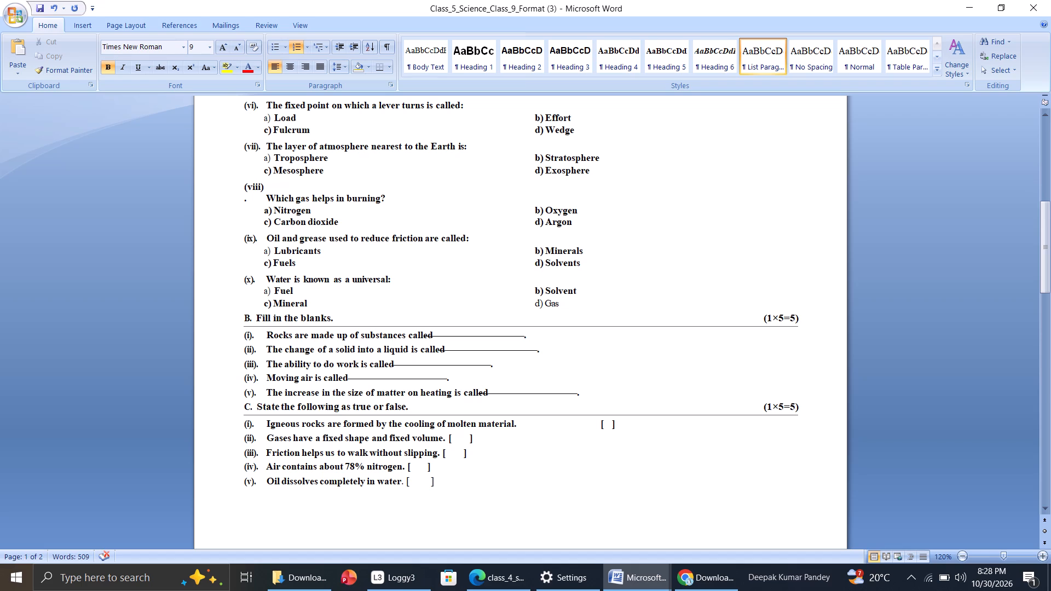
# Move the answer brackets of section C question (ii) in line with question (i)'s by inserting twenty spaces after "volume".
pyautogui.click(443, 437)
pyautogui.press('space')
pyautogui.press('space')
pyautogui.press('space')
pyautogui.press('space')
pyautogui.press('space')
pyautogui.press('space')
pyautogui.press('space')
pyautogui.press('space')
pyautogui.press('space')
pyautogui.press('space')
pyautogui.press('space')
pyautogui.press('space')
pyautogui.press('space')
pyautogui.press('space')
pyautogui.press('space')
pyautogui.press('space')
pyautogui.press('space')
pyautogui.press('space')
pyautogui.press('space')
pyautogui.press('space')
# Align the answer brackets of section C question (iii) with those above by inserting a run of spaces after "slipping.".
pyautogui.click(440, 454)
pyautogui.press('space')
pyautogui.press('space')
pyautogui.press('space')
pyautogui.press('space')
pyautogui.press('space')
pyautogui.press('space')
pyautogui.press('space')
pyautogui.press('space')
pyautogui.press('space')
pyautogui.press('space')
pyautogui.press('space')
pyautogui.press('space')
pyautogui.press('space')
pyautogui.press('space')
pyautogui.press('space')
pyautogui.press('space')
pyautogui.press('space')
pyautogui.press('space')
pyautogui.press('space')
pyautogui.press('space')
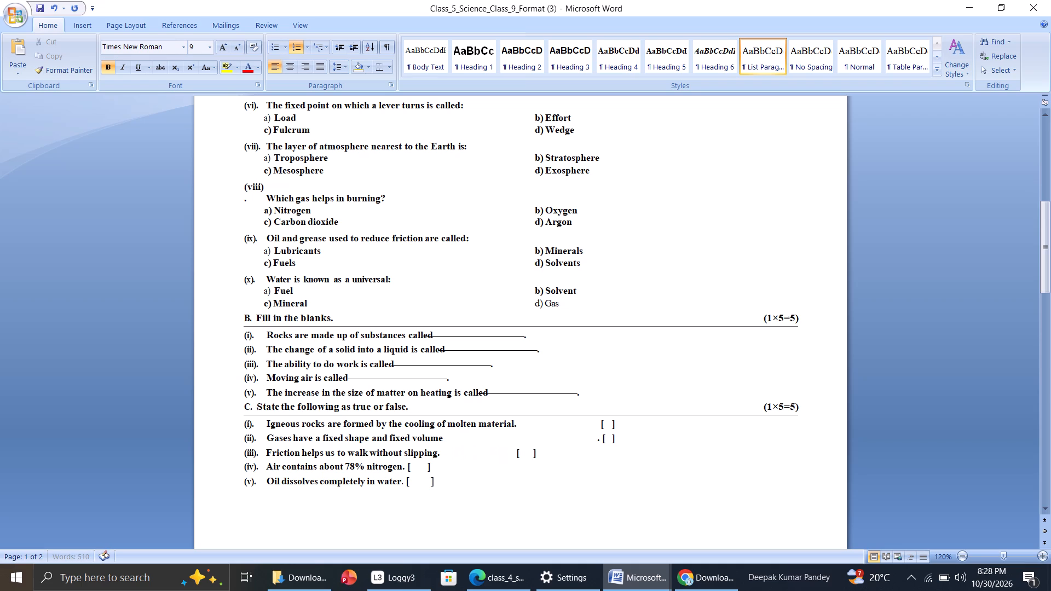
pyautogui.press('space')
pyautogui.press('space')
pyautogui.press('space')
pyautogui.press('space')
pyautogui.press('space')
pyautogui.press('space')
pyautogui.press('space')
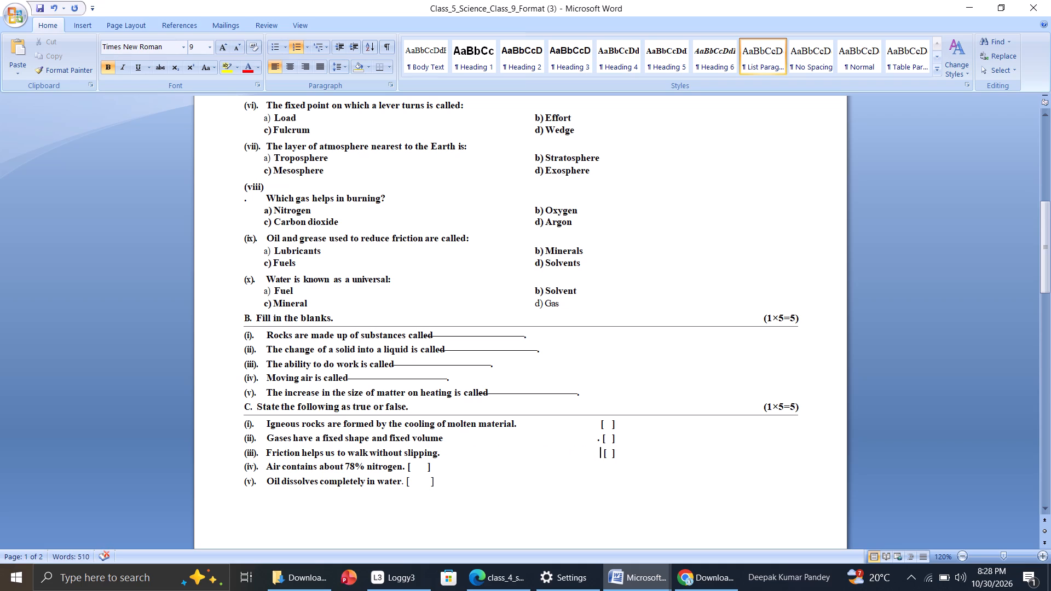
pyautogui.press('BackSpace')
# Align the answer brackets of section C question (iv) with those above by inserting spaces before and after the full stop following "nitrogen".
pyautogui.click(403, 469)
pyautogui.click(403, 469)
pyautogui.press('space')
pyautogui.press('space')
pyautogui.press('space')
pyautogui.press('space')
pyautogui.press('space')
pyautogui.press('space')
pyautogui.press('space')
pyautogui.press('Right')
pyautogui.press('space')
pyautogui.press('space')
pyautogui.press('space')
pyautogui.press('space')
pyautogui.press('space')
pyautogui.press('space')
pyautogui.press('space')
pyautogui.press('space')
pyautogui.press('space')
pyautogui.press('space')
pyautogui.press('space')
pyautogui.press('space')
pyautogui.press('space')
pyautogui.press('space')
pyautogui.press('space')
pyautogui.press('space')
pyautogui.press('space')
pyautogui.press('space')
pyautogui.press('space')
pyautogui.press('space')
pyautogui.press('space')
pyautogui.press('space')
pyautogui.press('space')
pyautogui.press('space')
pyautogui.press('space')
pyautogui.press('space')
pyautogui.press('space')
pyautogui.press('space')
pyautogui.press('space')
pyautogui.press('space')
pyautogui.press('space')
pyautogui.press('space')
pyautogui.press('space')
pyautogui.press('space')
pyautogui.press('space')
pyautogui.press('space')
pyautogui.press('space')
pyautogui.press('space')
pyautogui.press('space')
pyautogui.press('space')
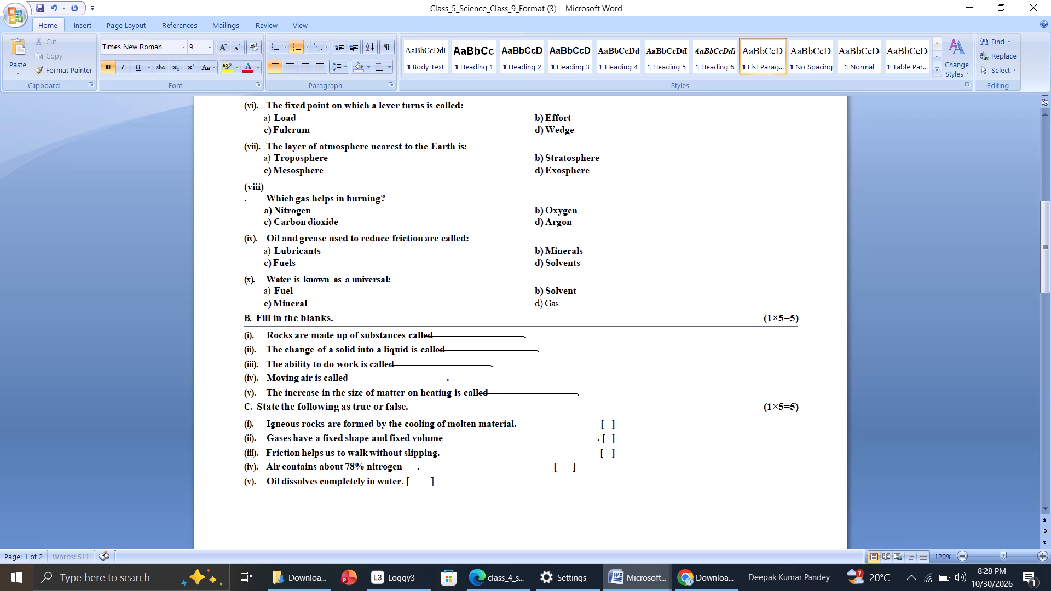
pyautogui.press('space')
pyautogui.press('space')
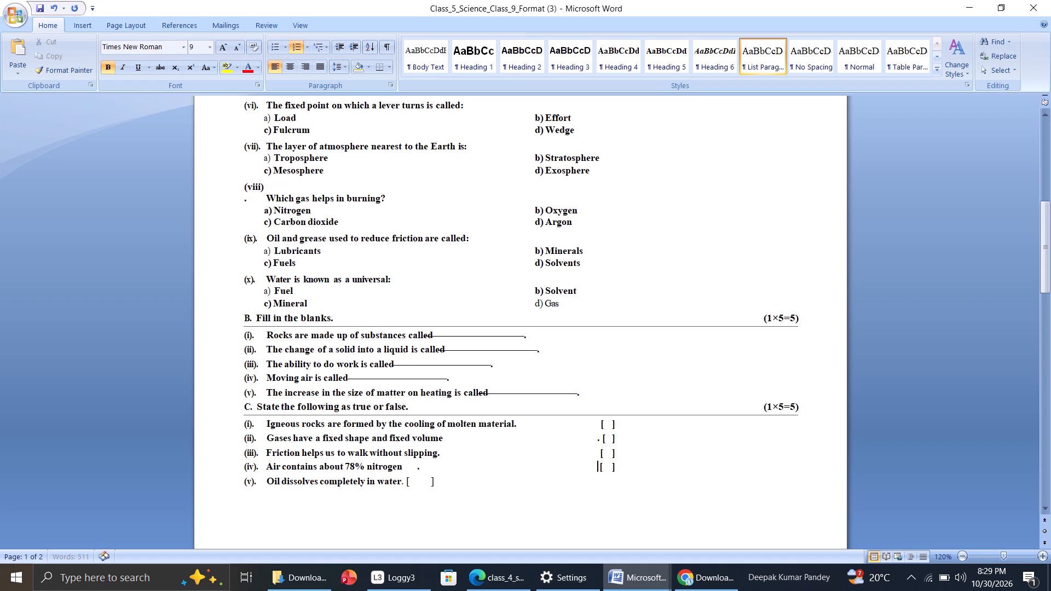
# Align the answer brackets of section C question (v) with those above by inserting a run of spaces after "water.".
pyautogui.click(405, 481)
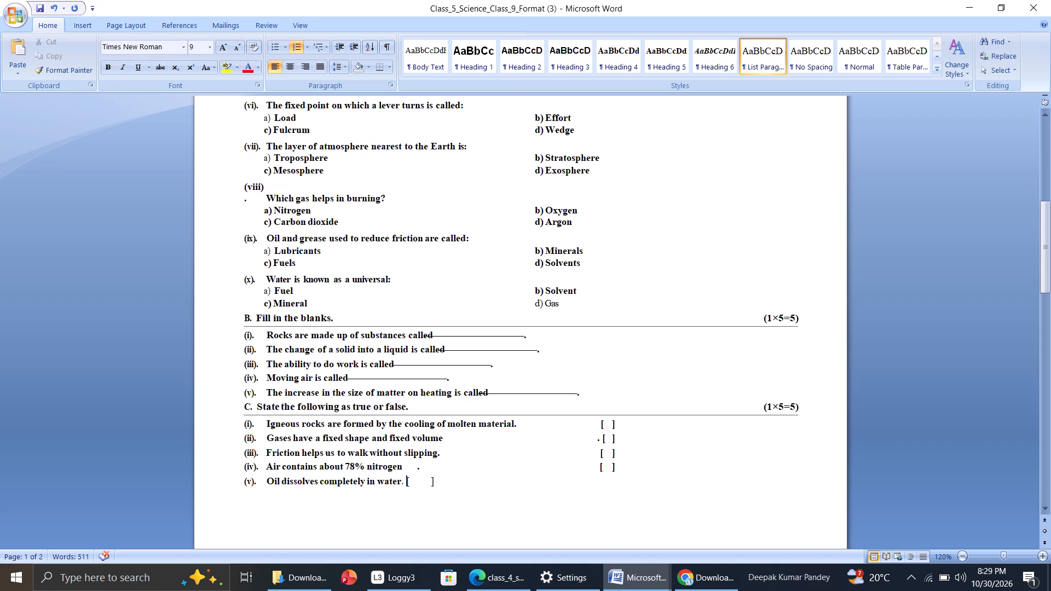
pyautogui.press('space')
pyautogui.press('space')
pyautogui.press('space')
pyautogui.press('space')
pyautogui.press('space')
pyautogui.press('space')
pyautogui.press('space')
pyautogui.press('space')
pyautogui.press('space')
pyautogui.press('space')
pyautogui.press('space')
pyautogui.press('space')
pyautogui.press('space')
pyautogui.press('space')
pyautogui.press('space')
pyautogui.press('space')
pyautogui.press('space')
pyautogui.press('space')
pyautogui.press('space')
pyautogui.press('space')
pyautogui.press('space')
pyautogui.press('space')
pyautogui.press('space')
pyautogui.press('space')
pyautogui.press('space')
pyautogui.press('space')
pyautogui.press('space')
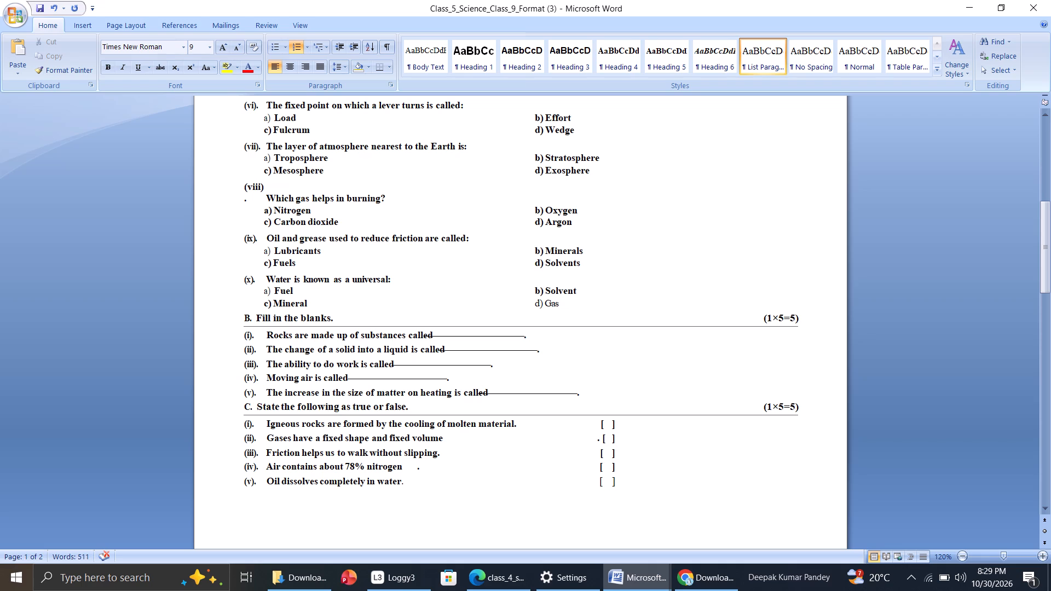
# Move section C question (ii)'s full stop from beside the answer brackets to after "volume", keeping the brackets aligned with the others.
pyautogui.doubleClick(602, 436)
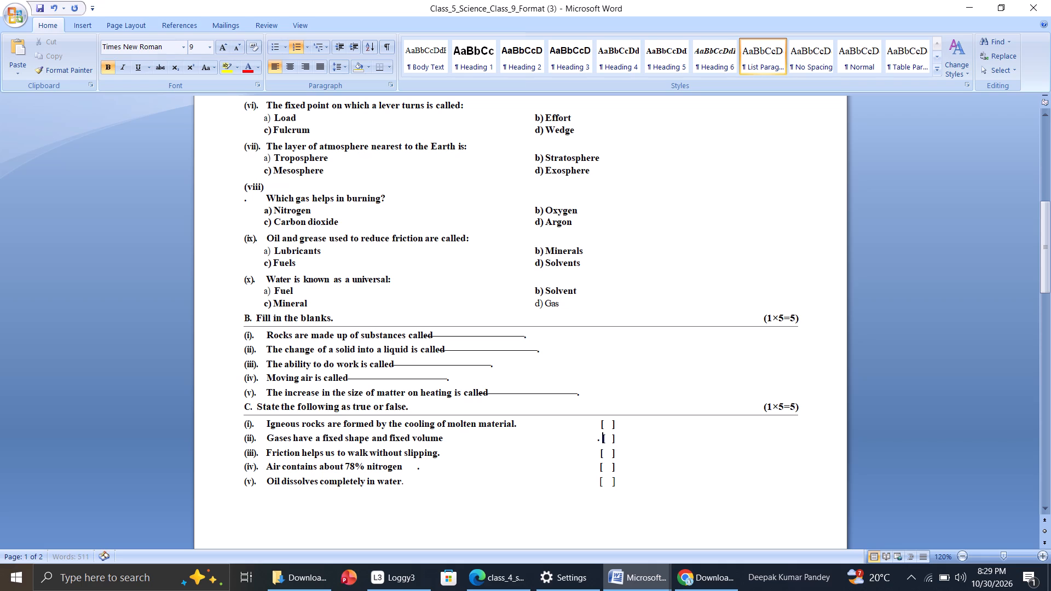
pyautogui.press('BackSpace')
pyautogui.press('BackSpace')
pyautogui.press('space')
pyautogui.press('space')
pyautogui.click(444, 440)
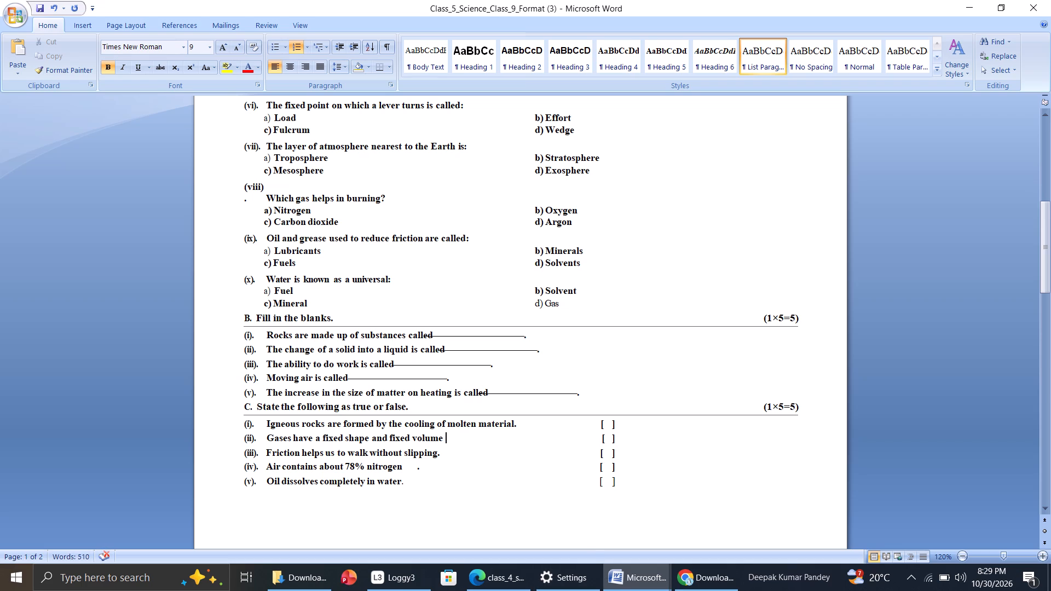
pyautogui.press('.')
pyautogui.click(603, 437)
pyautogui.press('BackSpace')
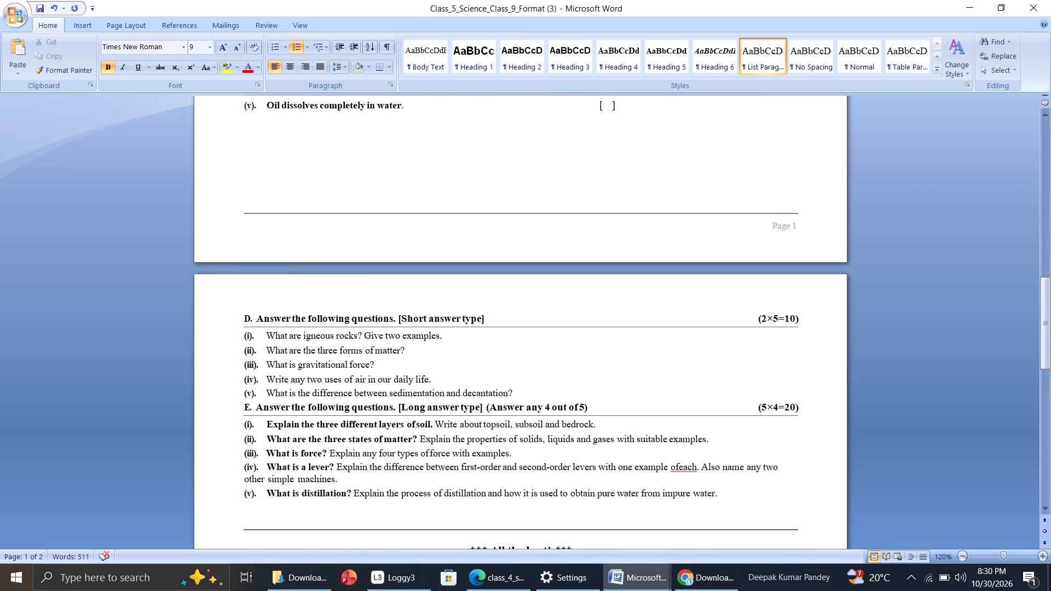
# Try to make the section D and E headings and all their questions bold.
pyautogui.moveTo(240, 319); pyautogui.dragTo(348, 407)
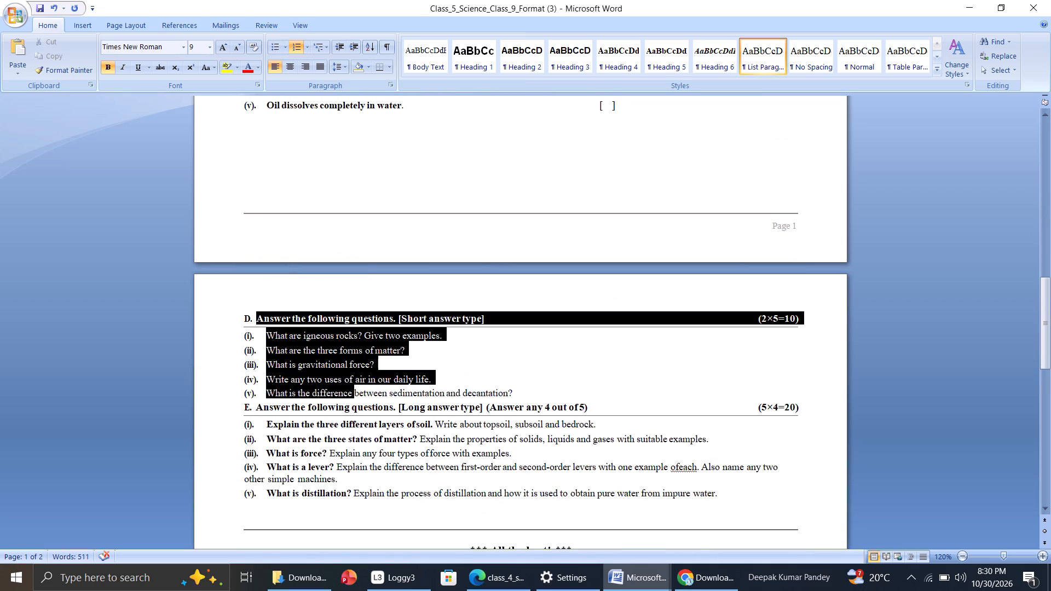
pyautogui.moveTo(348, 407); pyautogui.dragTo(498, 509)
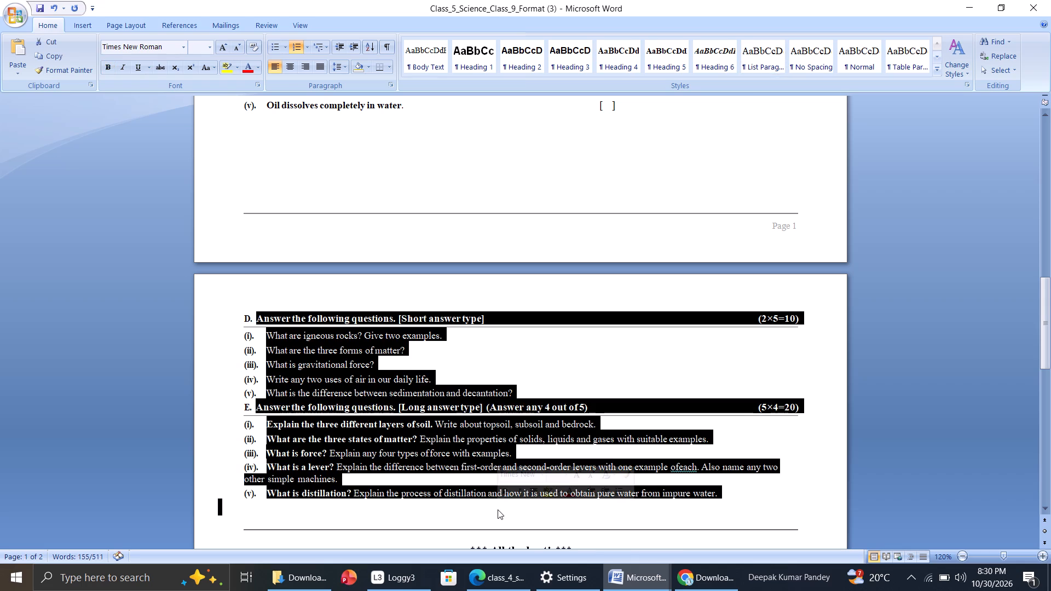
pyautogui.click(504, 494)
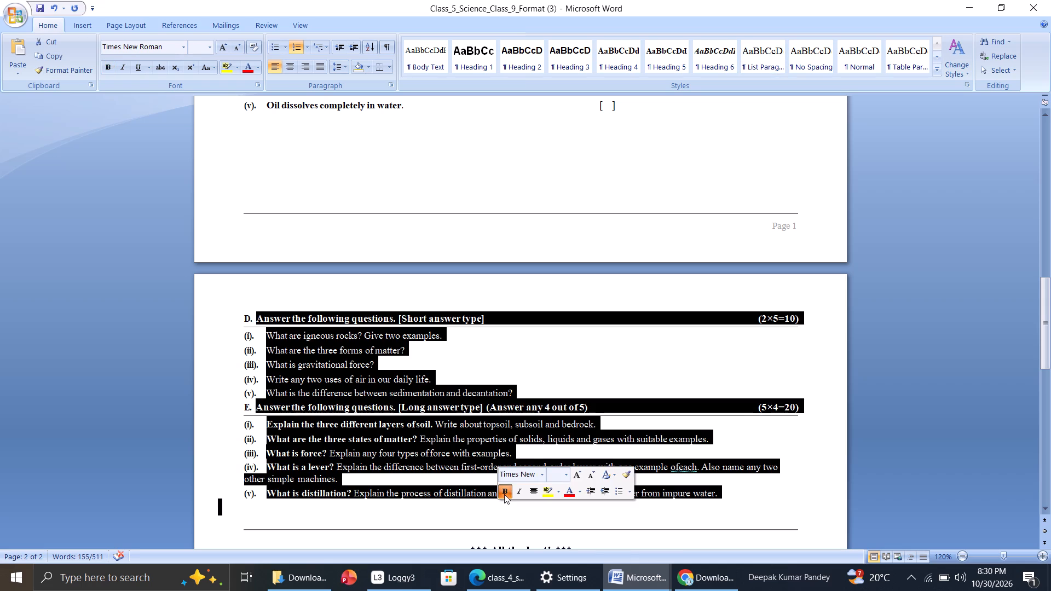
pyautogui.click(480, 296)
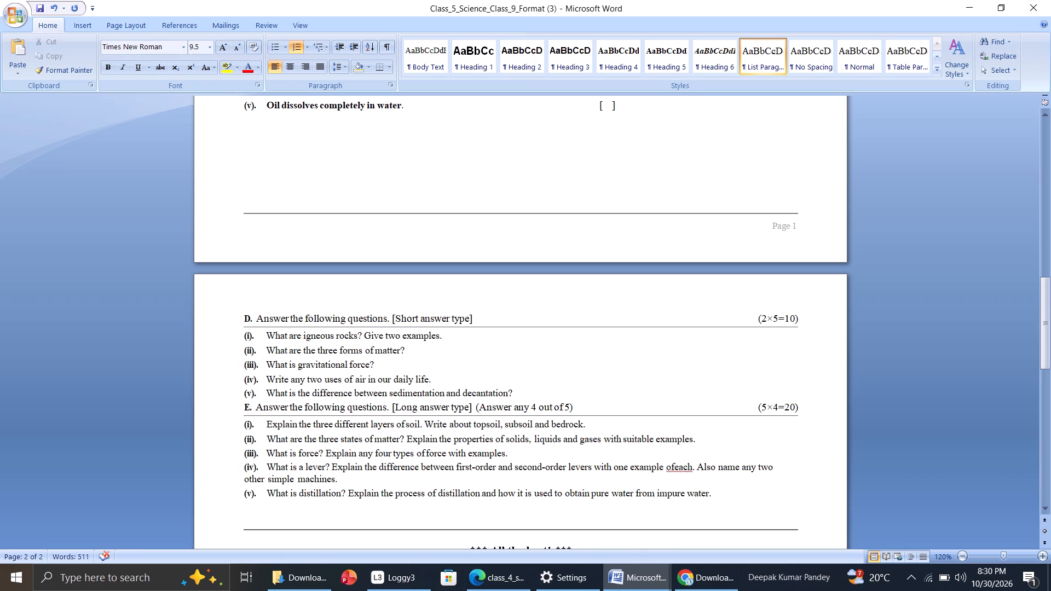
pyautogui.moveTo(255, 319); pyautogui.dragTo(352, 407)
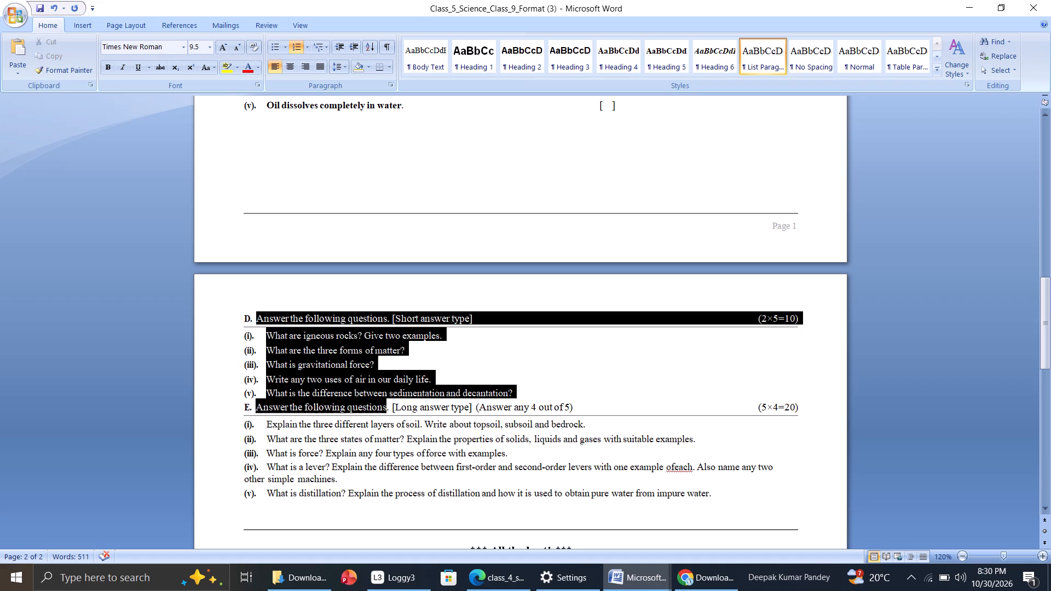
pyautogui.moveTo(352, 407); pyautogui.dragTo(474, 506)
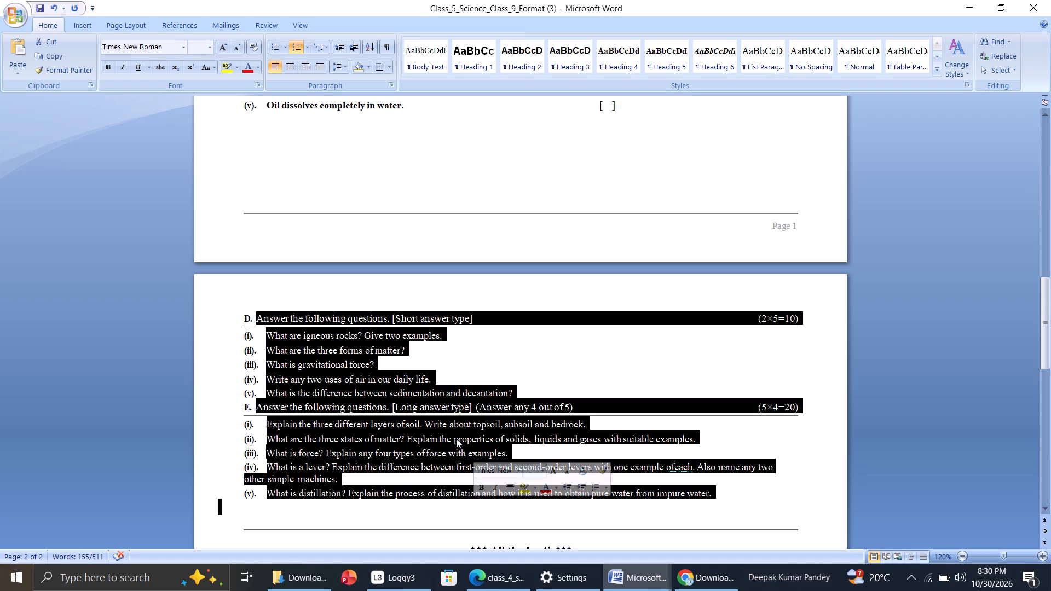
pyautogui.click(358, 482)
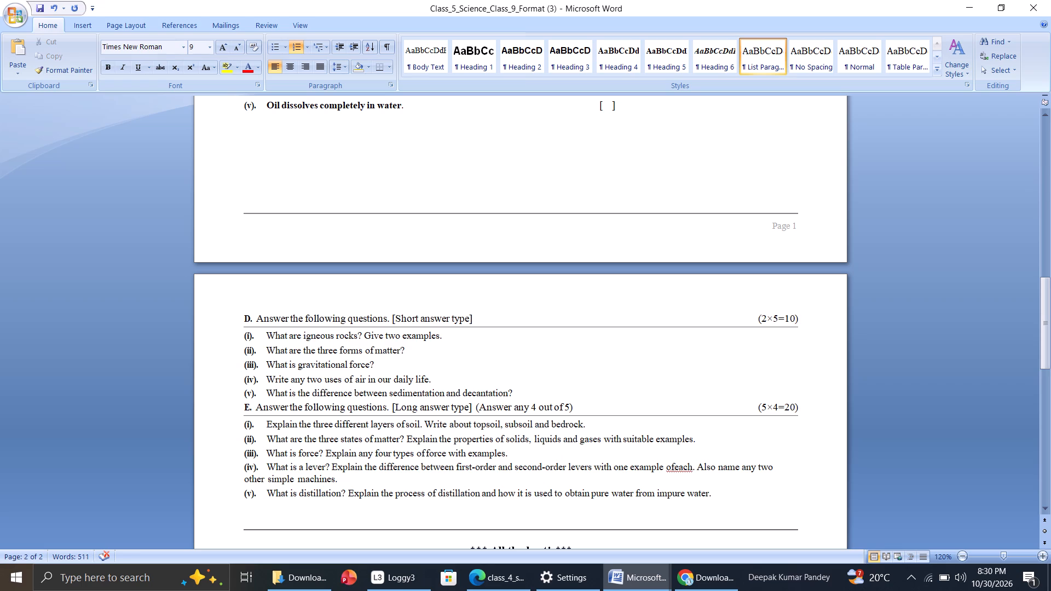
# Make the text bold from the section D heading through question (v) of section E.
pyautogui.moveTo(255, 321); pyautogui.dragTo(429, 483)
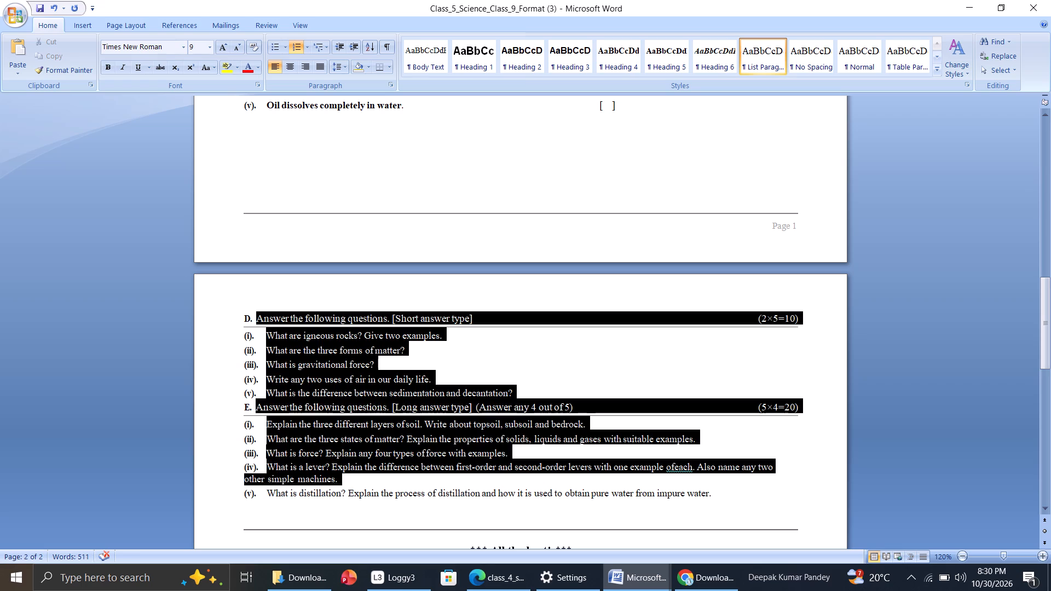
pyautogui.moveTo(429, 483); pyautogui.dragTo(475, 506)
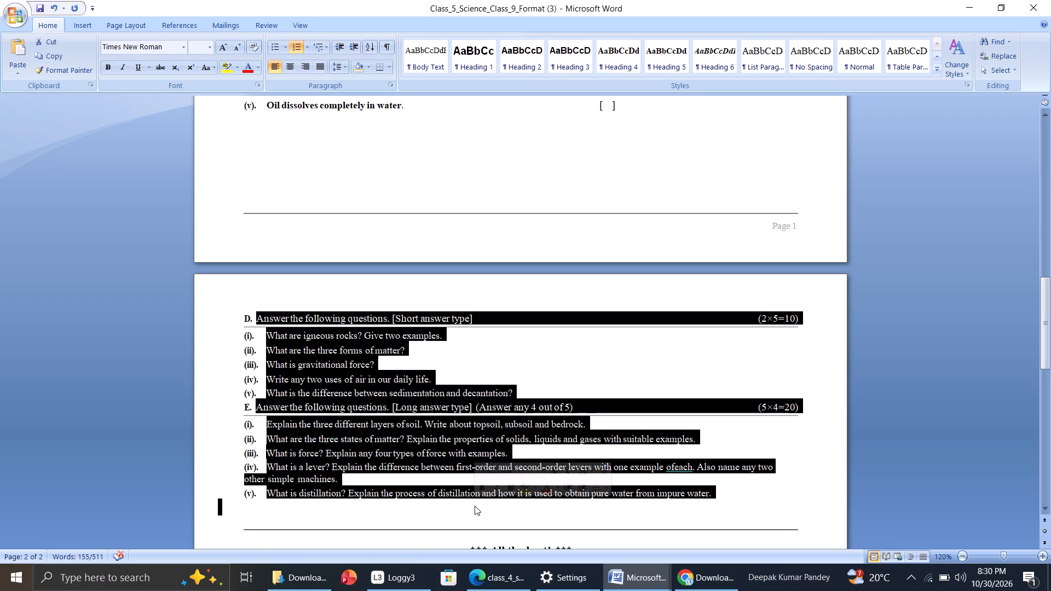
pyautogui.click(480, 488)
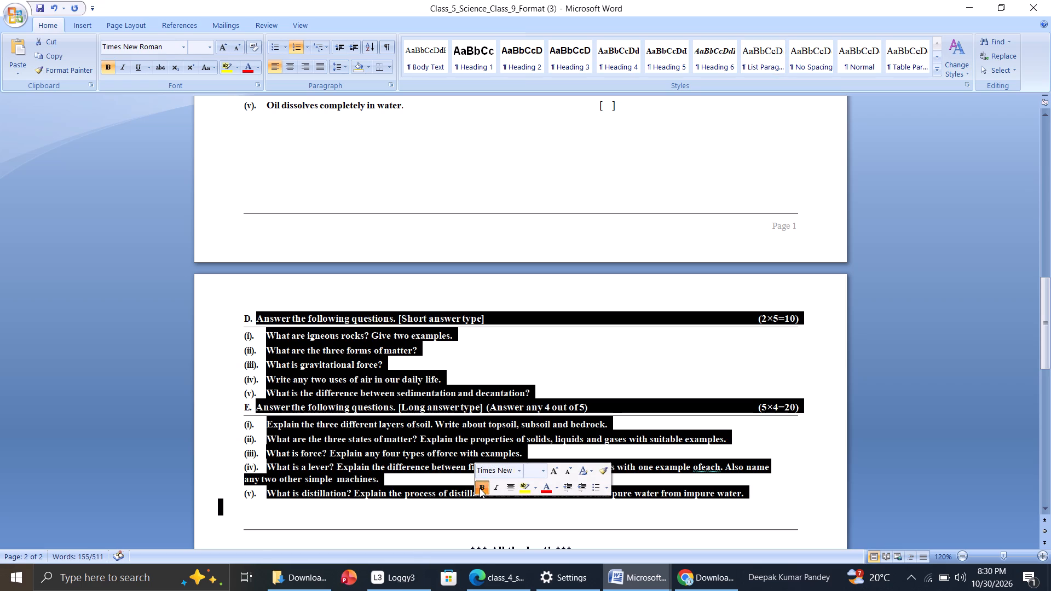
pyautogui.click(448, 542)
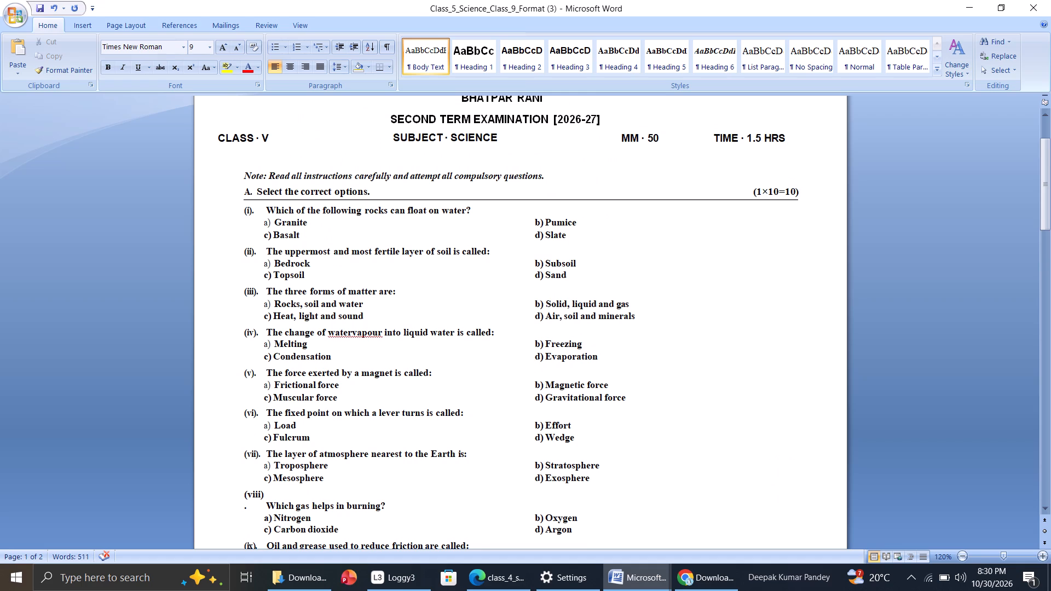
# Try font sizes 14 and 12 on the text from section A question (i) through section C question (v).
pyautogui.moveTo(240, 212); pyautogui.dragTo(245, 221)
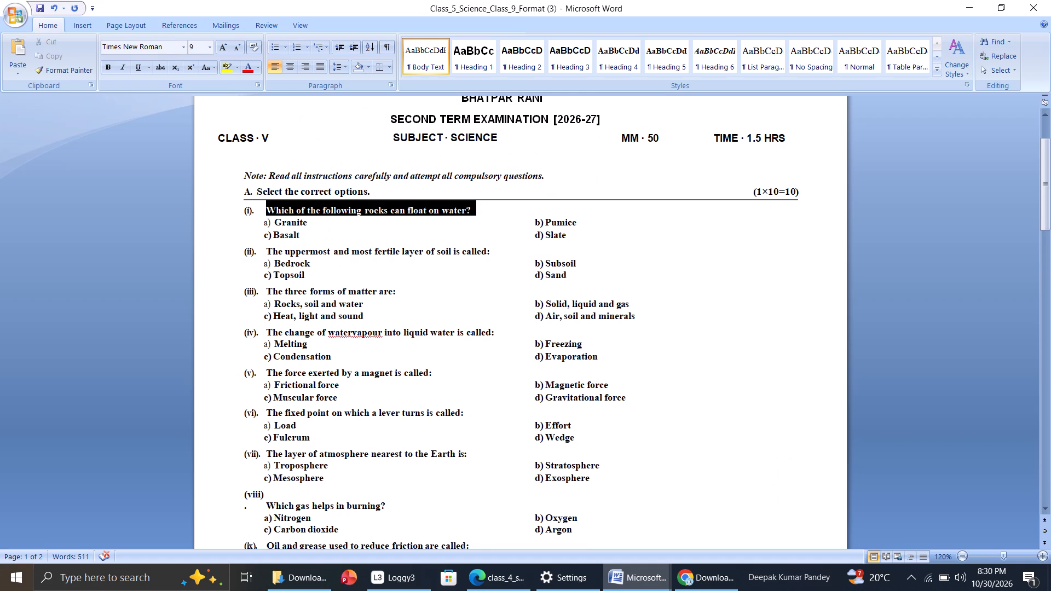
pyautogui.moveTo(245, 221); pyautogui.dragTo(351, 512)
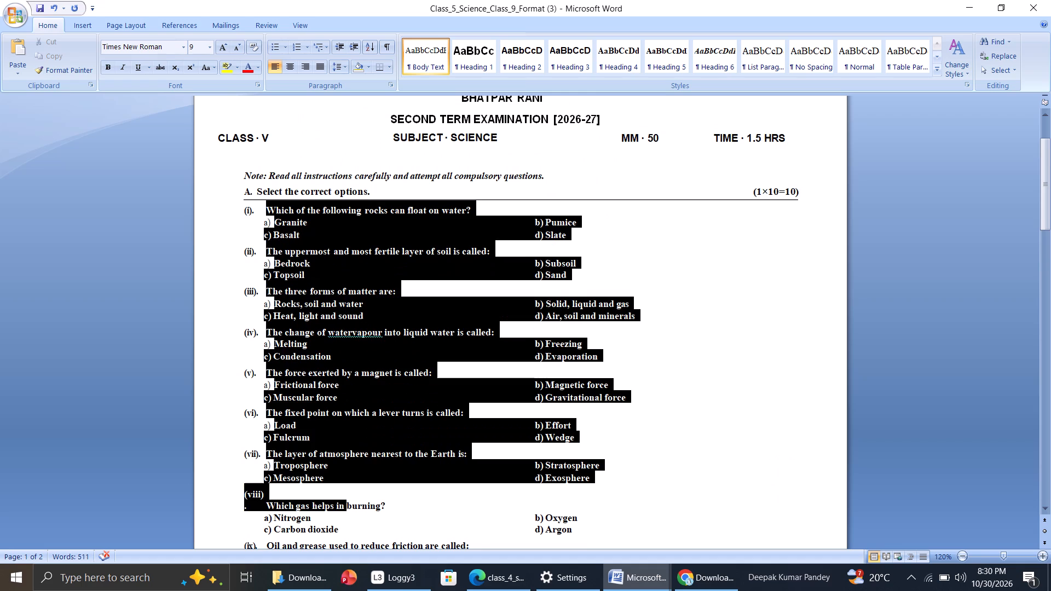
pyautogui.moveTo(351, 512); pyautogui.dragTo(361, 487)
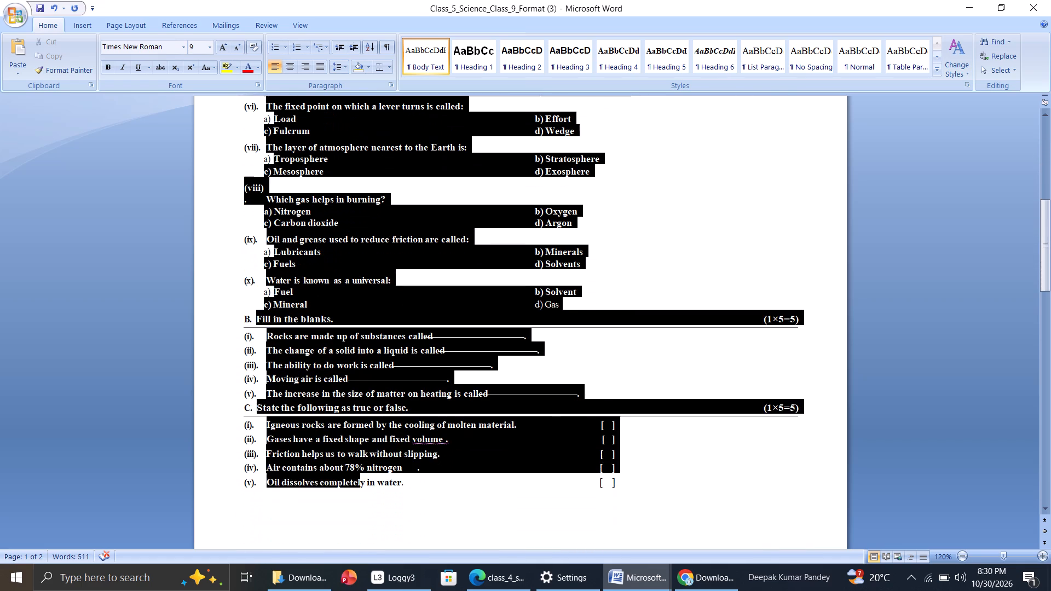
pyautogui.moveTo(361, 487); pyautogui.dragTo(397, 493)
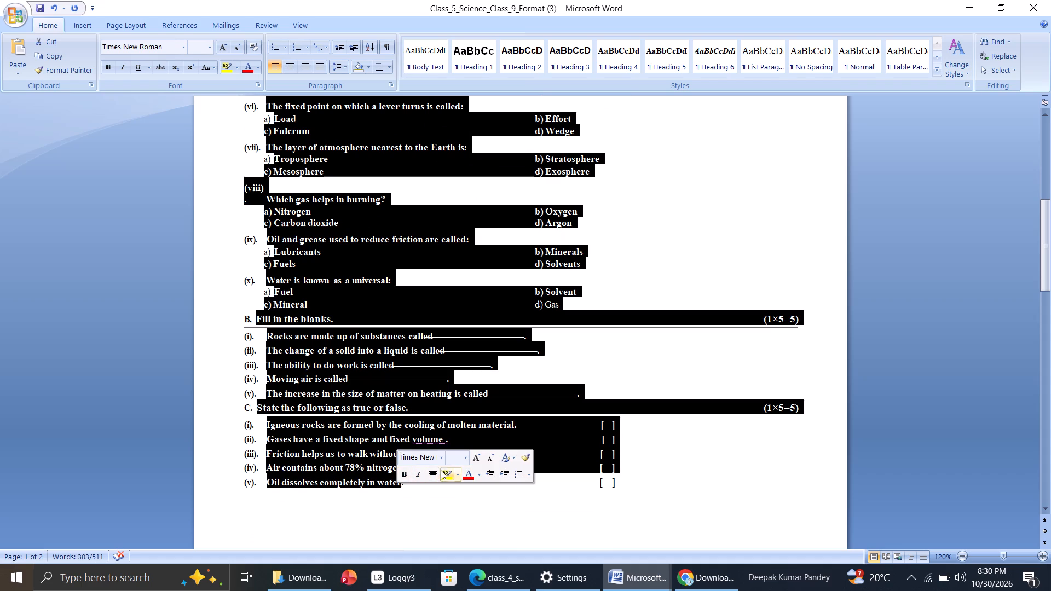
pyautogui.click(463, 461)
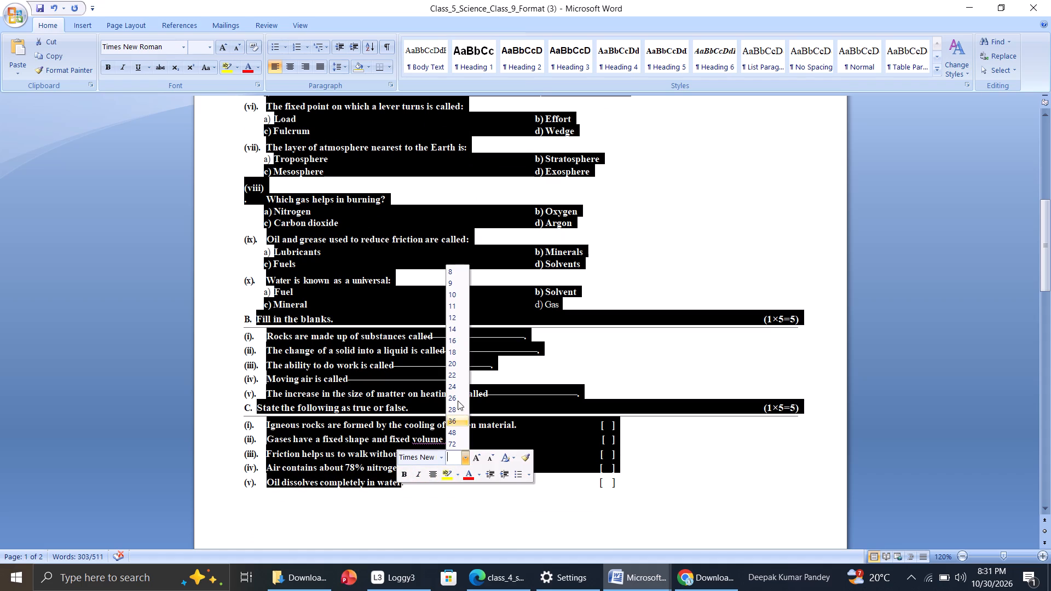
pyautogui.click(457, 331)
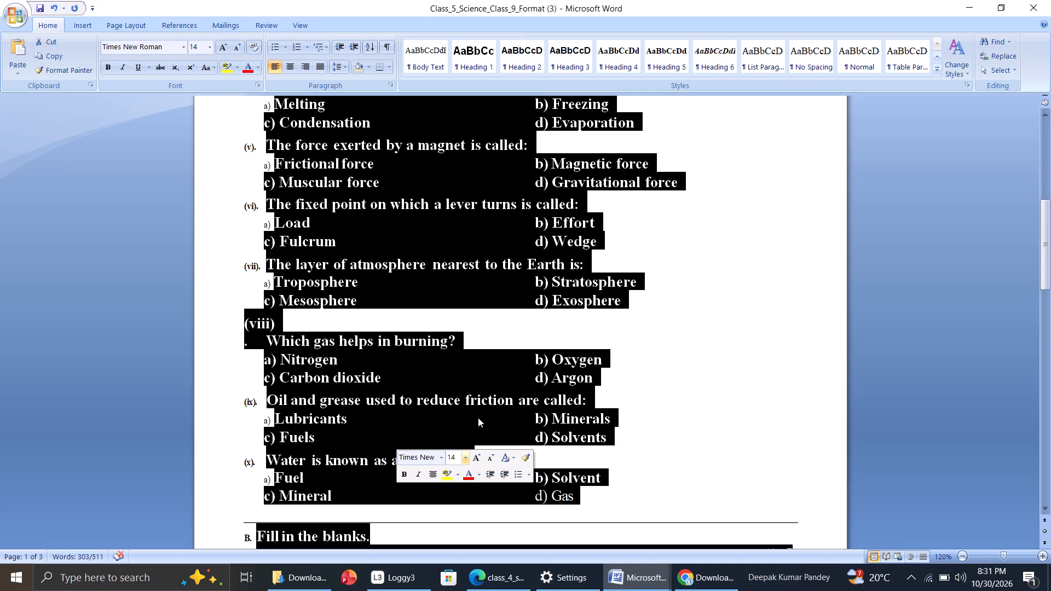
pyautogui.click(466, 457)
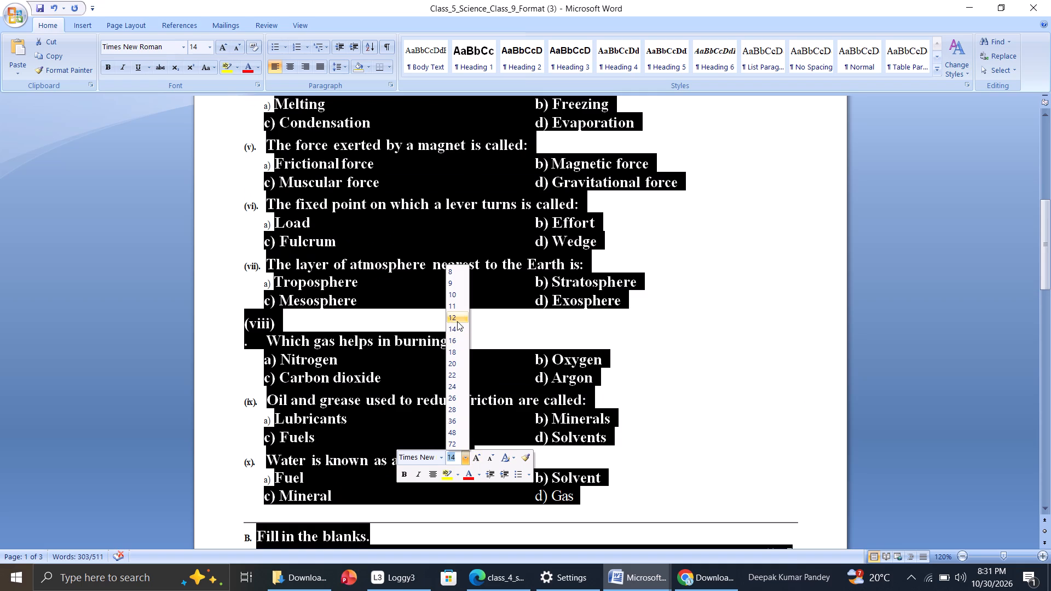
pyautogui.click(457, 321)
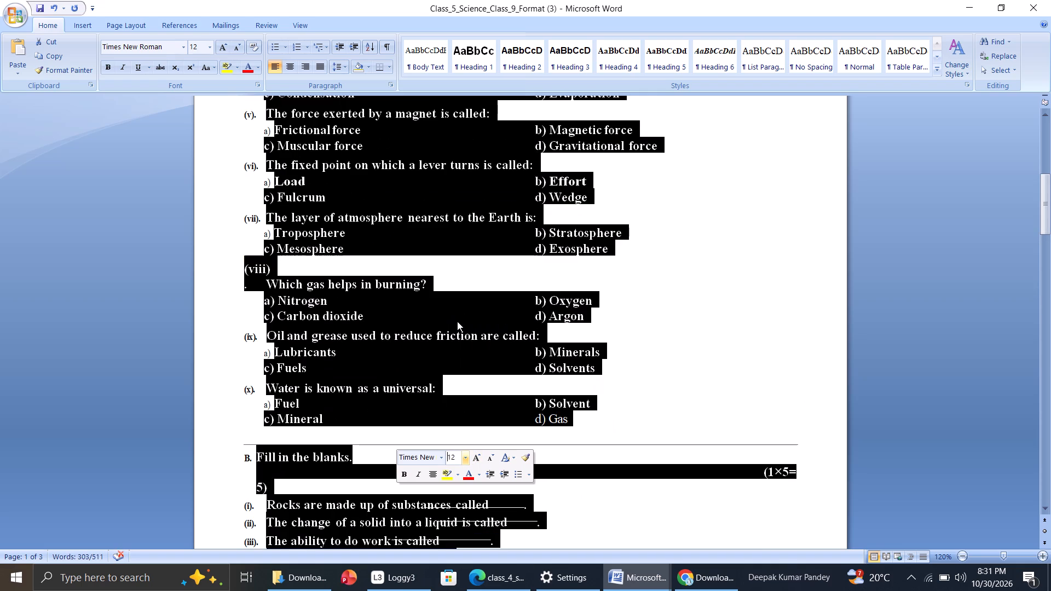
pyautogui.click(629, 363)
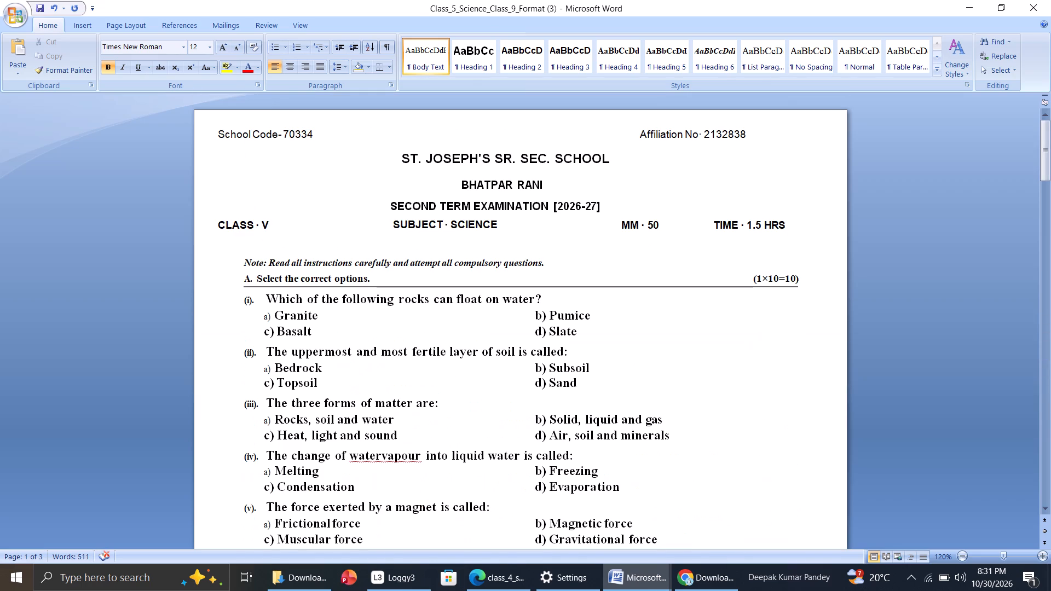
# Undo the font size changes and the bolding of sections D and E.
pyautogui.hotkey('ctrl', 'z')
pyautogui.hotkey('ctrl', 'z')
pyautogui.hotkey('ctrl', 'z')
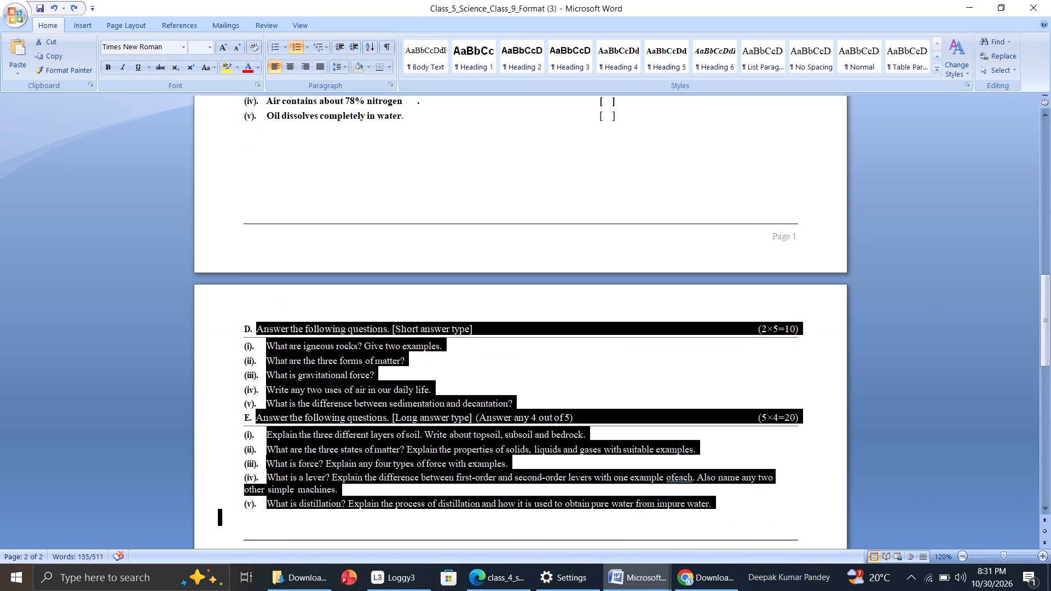
# Make the text bold from the section D heading through question (v) of section E.
pyautogui.click(644, 187)
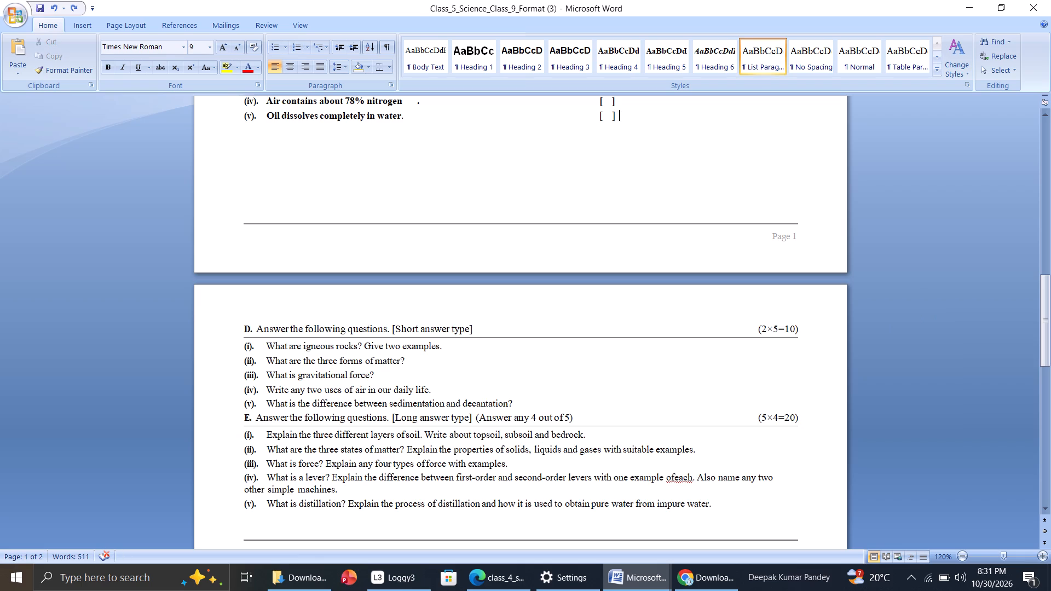
pyautogui.moveTo(243, 326); pyautogui.dragTo(287, 363)
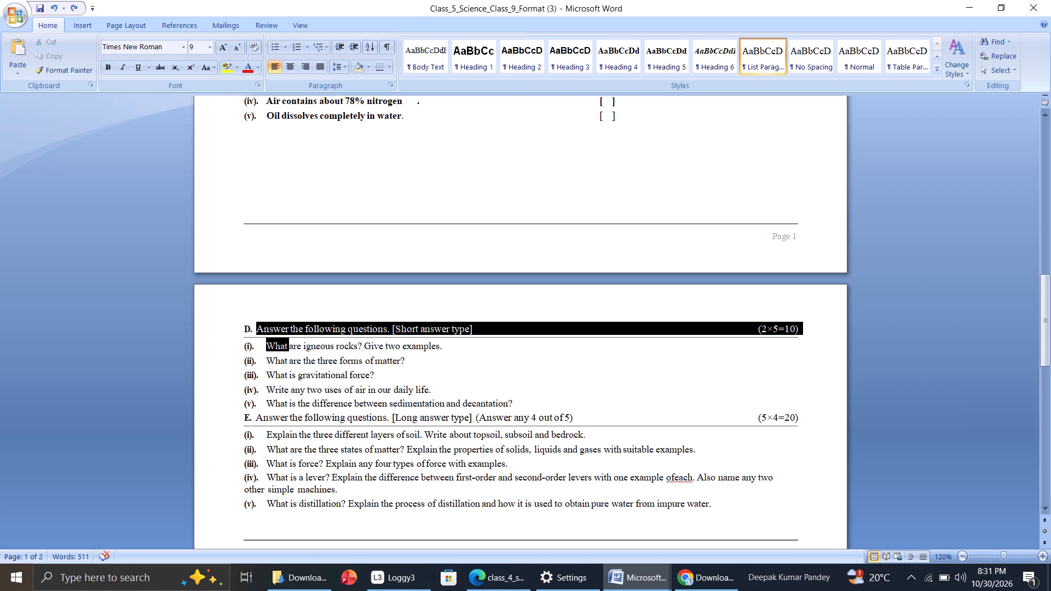
pyautogui.moveTo(287, 363); pyautogui.dragTo(547, 541)
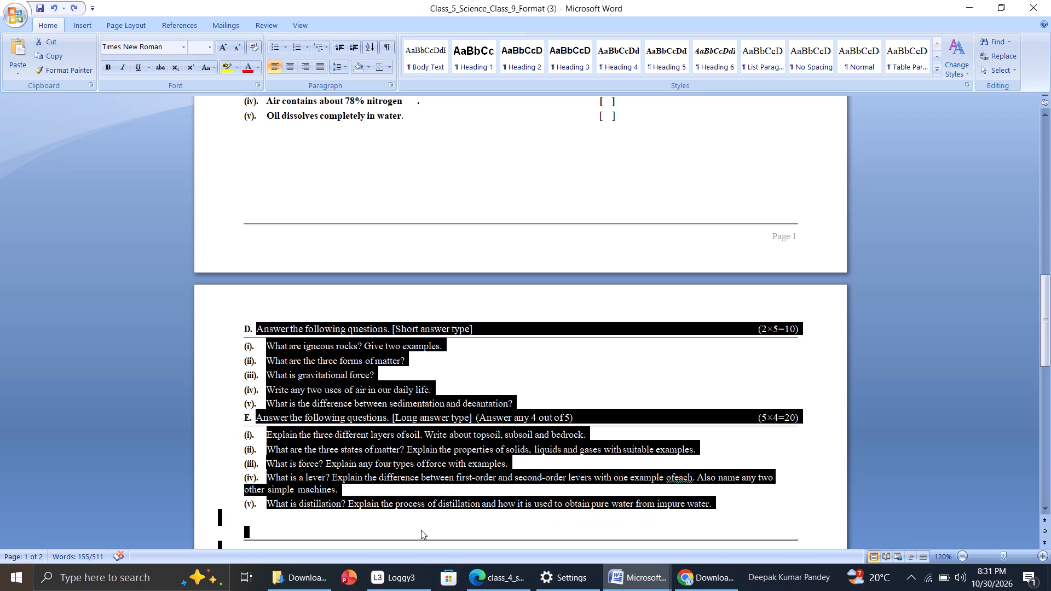
pyautogui.click(402, 531)
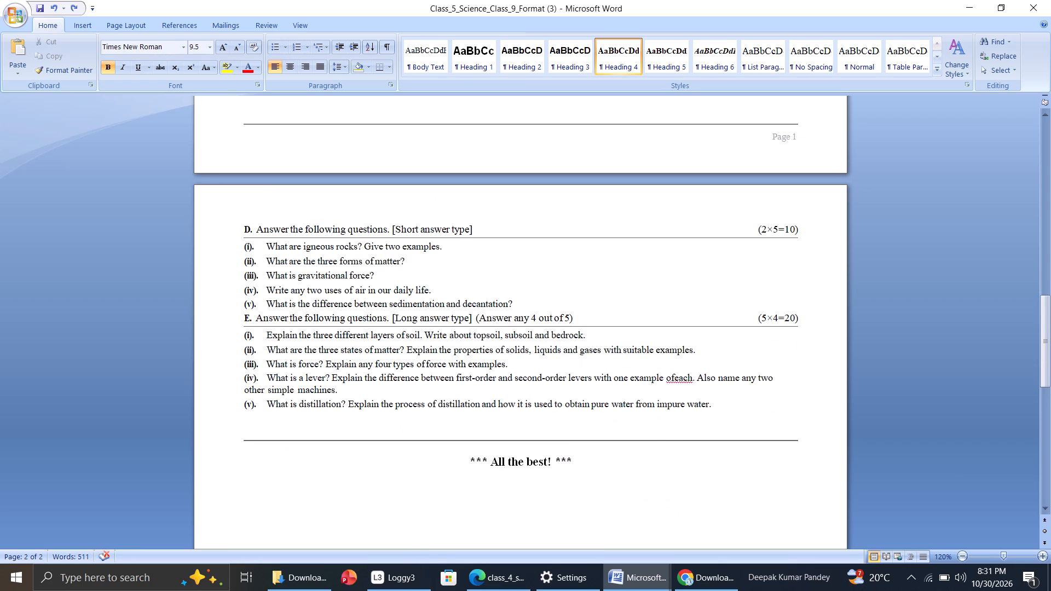
pyautogui.moveTo(251, 228); pyautogui.dragTo(272, 236)
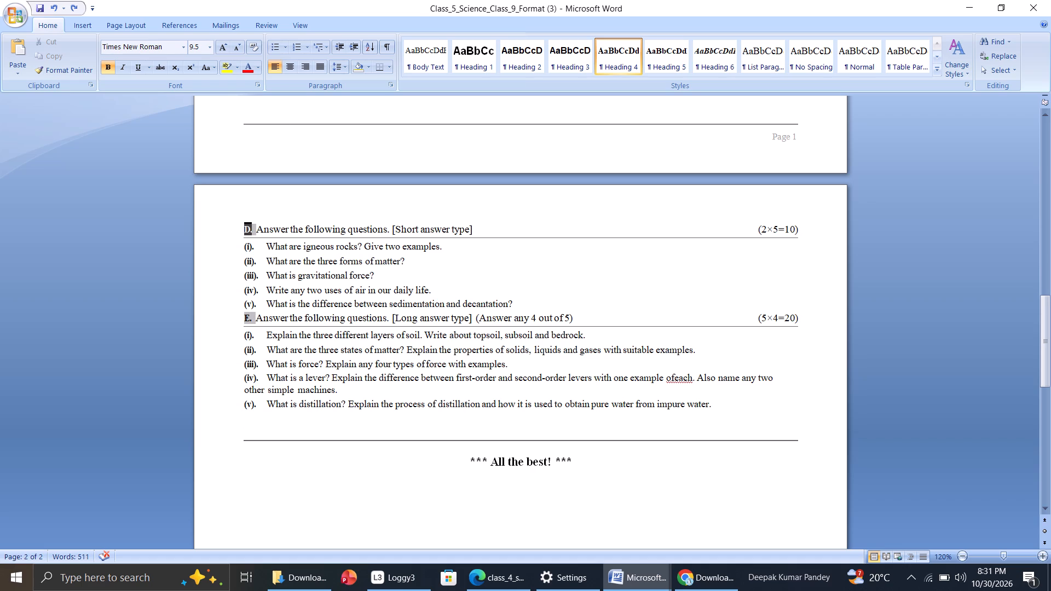
pyautogui.moveTo(272, 236); pyautogui.dragTo(276, 253)
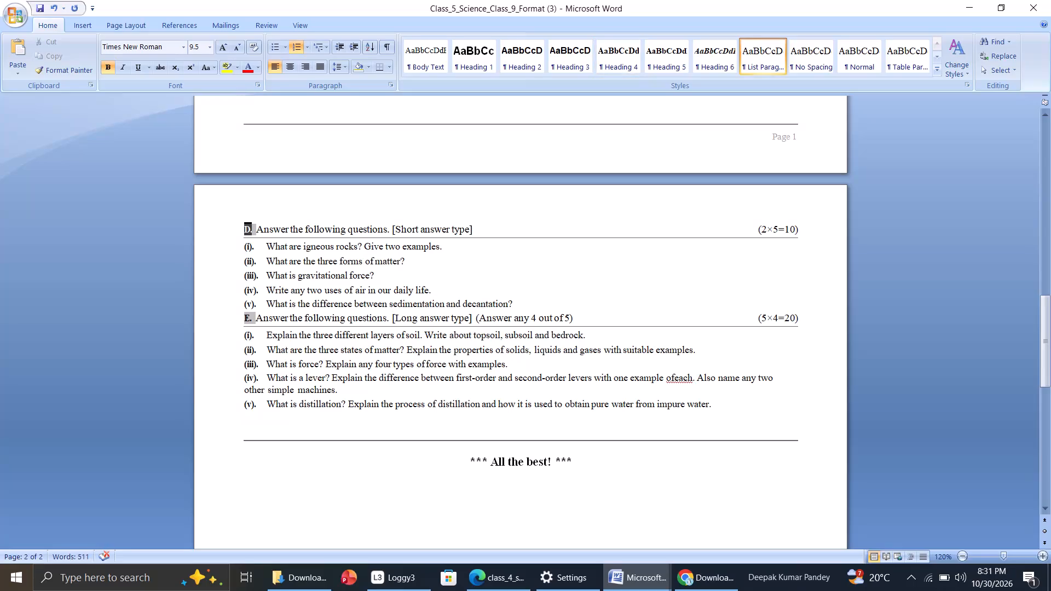
pyautogui.click(236, 225)
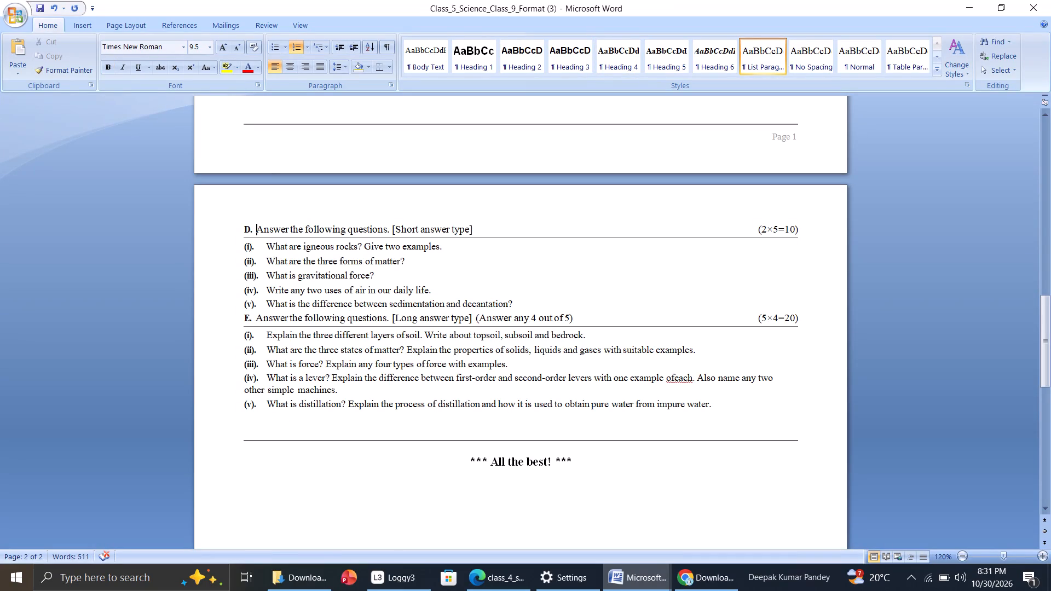
pyautogui.moveTo(255, 224); pyautogui.dragTo(259, 223)
pyautogui.moveTo(259, 223); pyautogui.dragTo(565, 447)
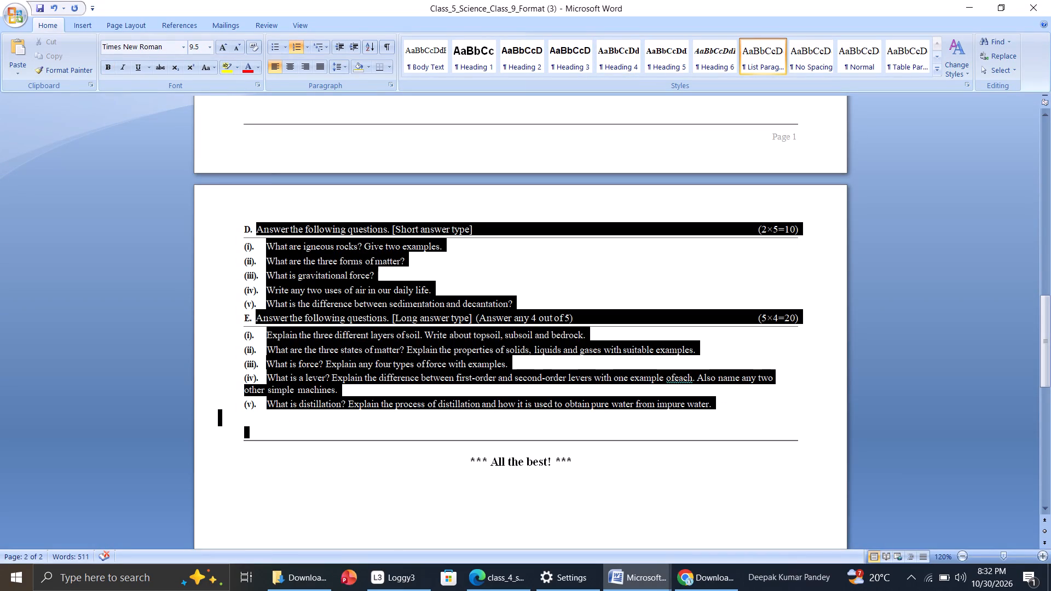
pyautogui.moveTo(565, 447); pyautogui.dragTo(550, 411)
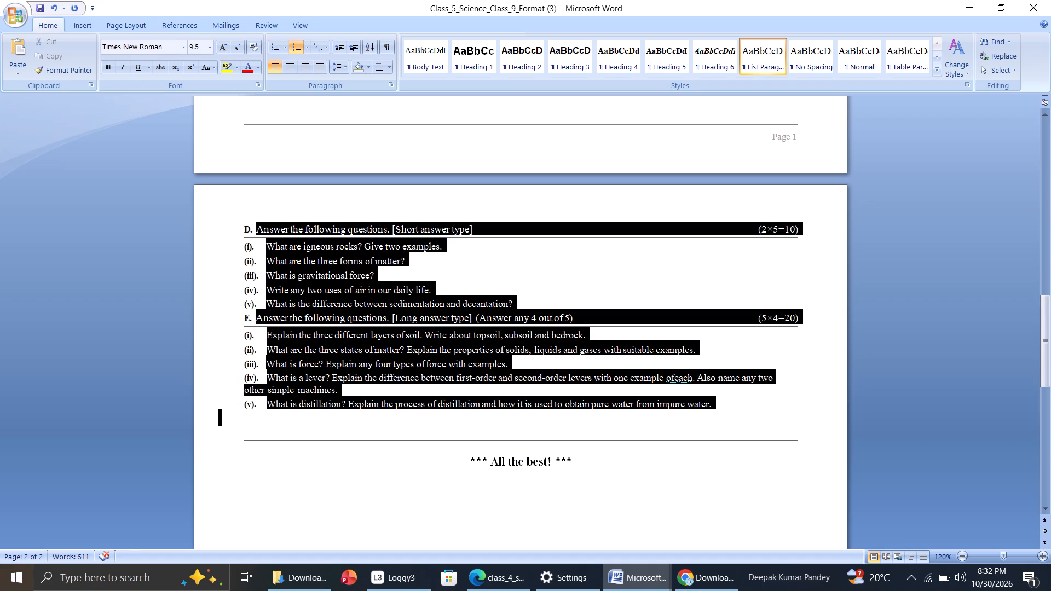
pyautogui.moveTo(550, 411); pyautogui.dragTo(550, 411)
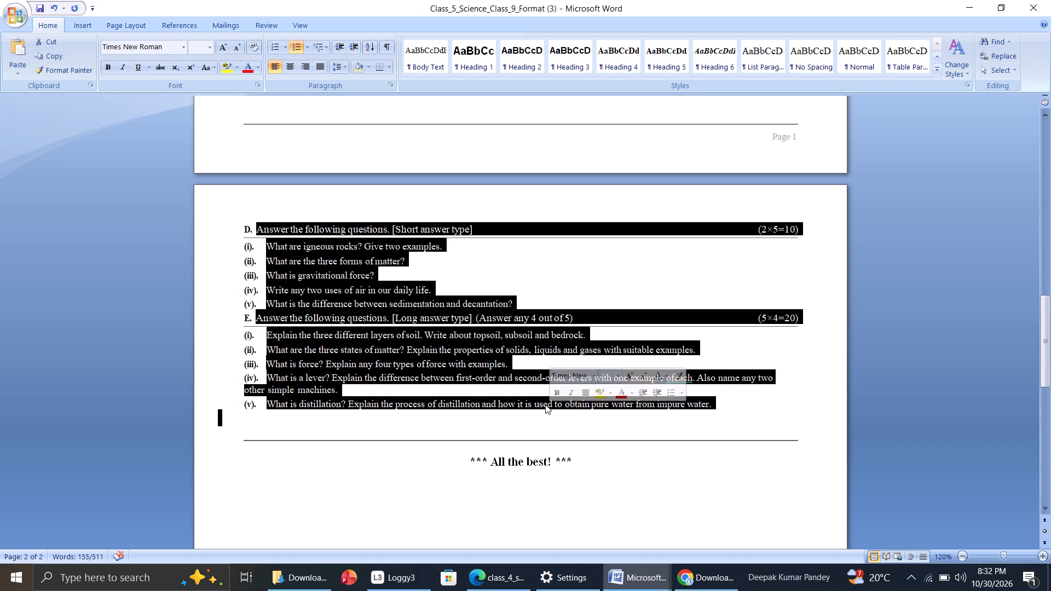
pyautogui.click(555, 392)
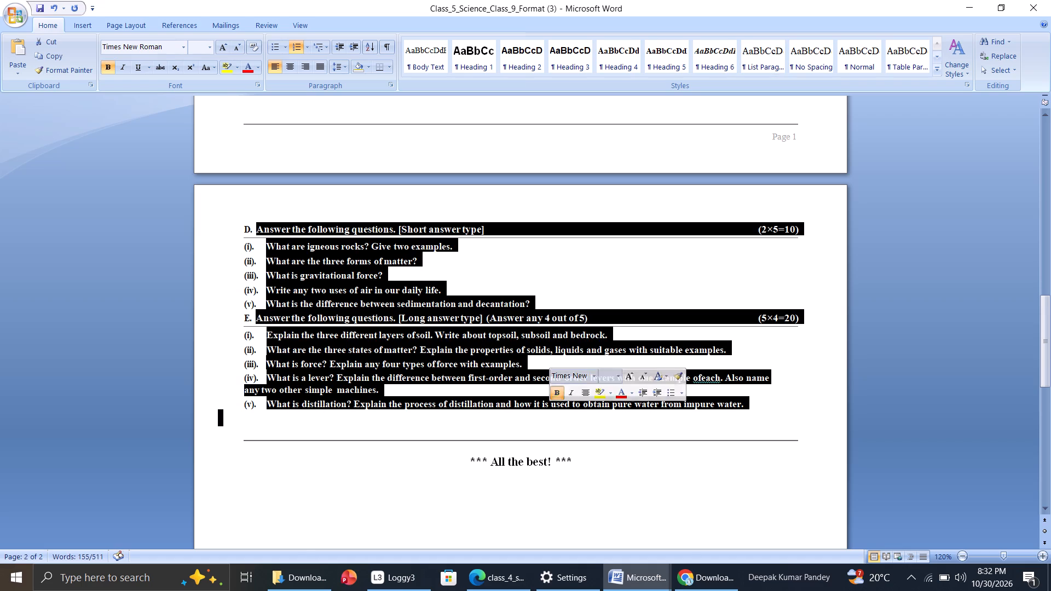
pyautogui.click(590, 467)
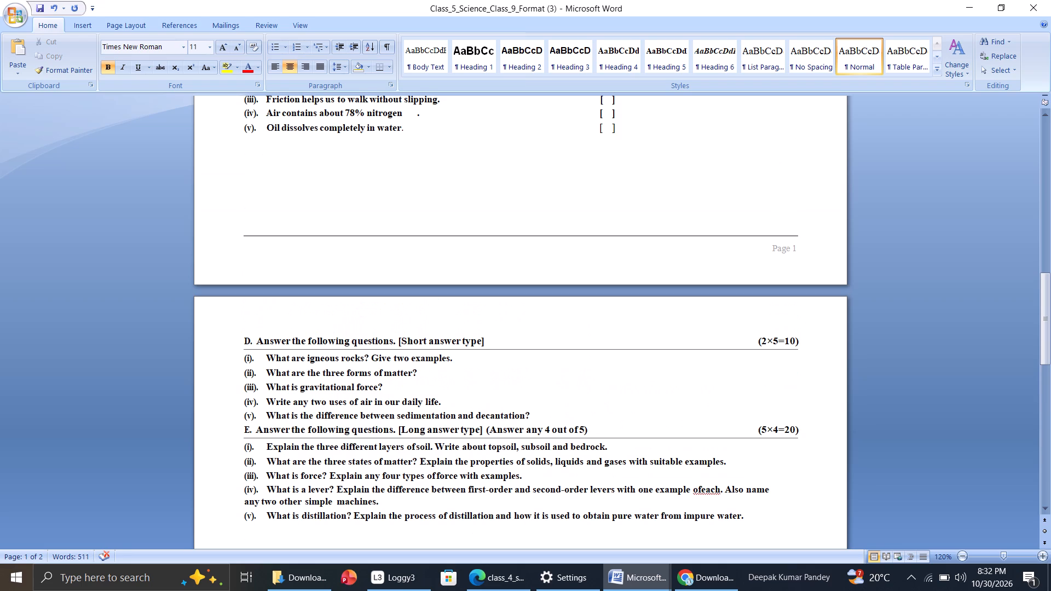
# Insert unnumbered blank lines between section D question (v) and the section E heading.
pyautogui.click(597, 426)
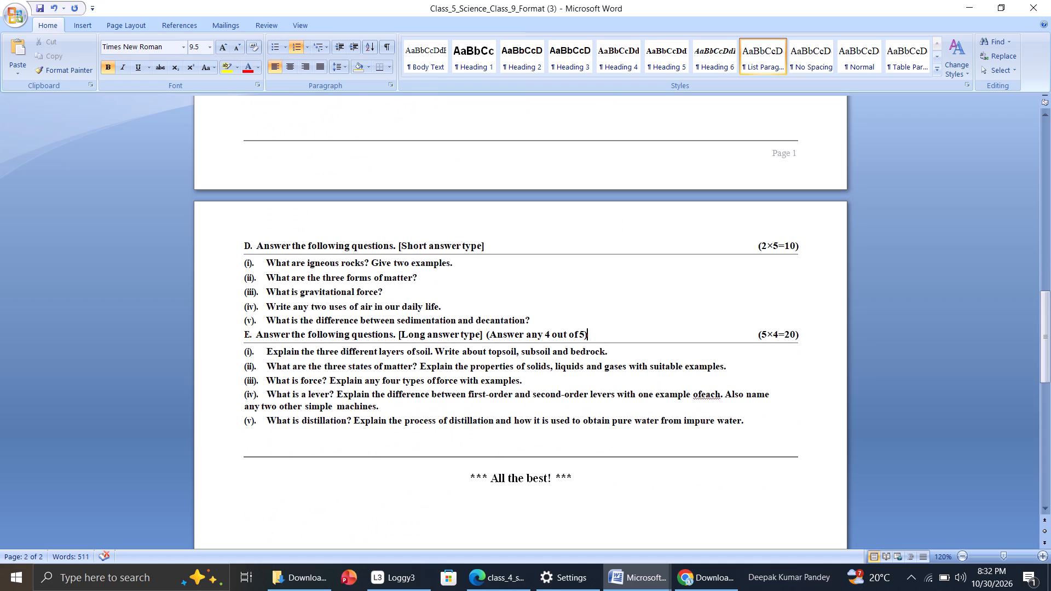
pyautogui.click(539, 321)
pyautogui.press('Return')
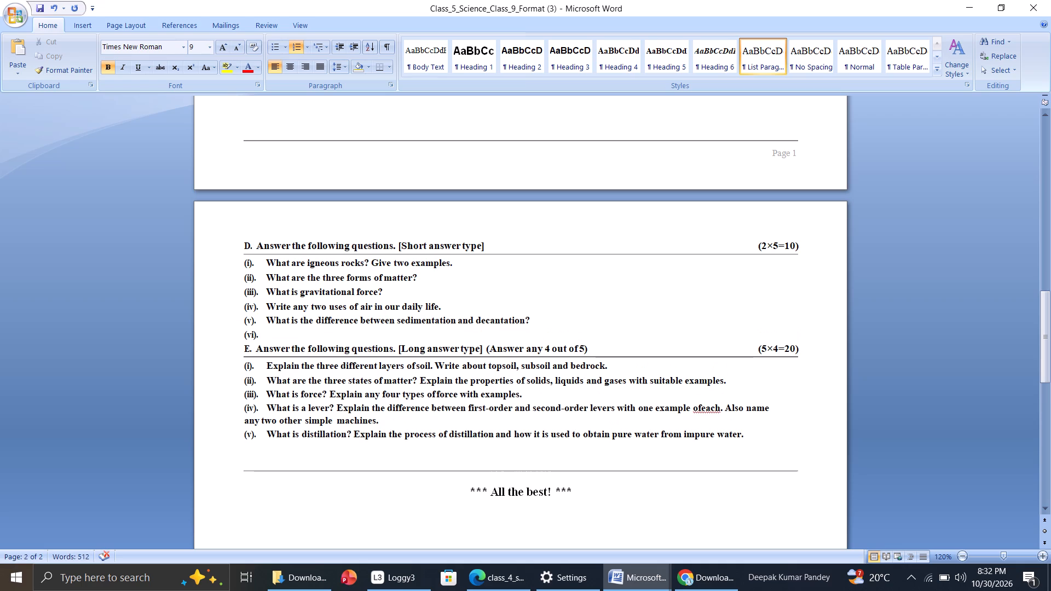
pyautogui.press('Return')
pyautogui.press('Return')
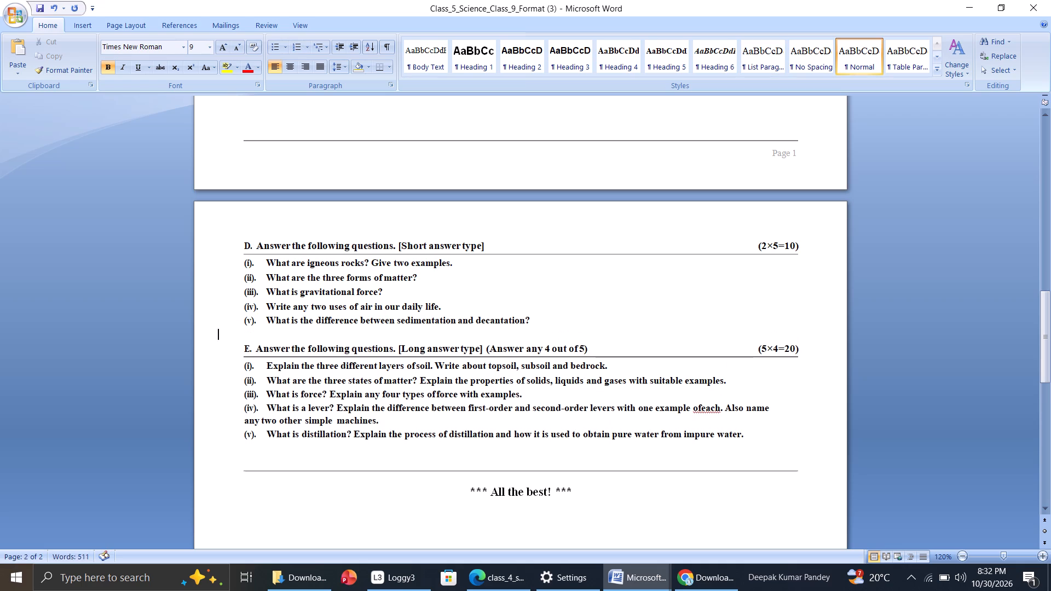
pyautogui.press('Return')
pyautogui.press('Return')
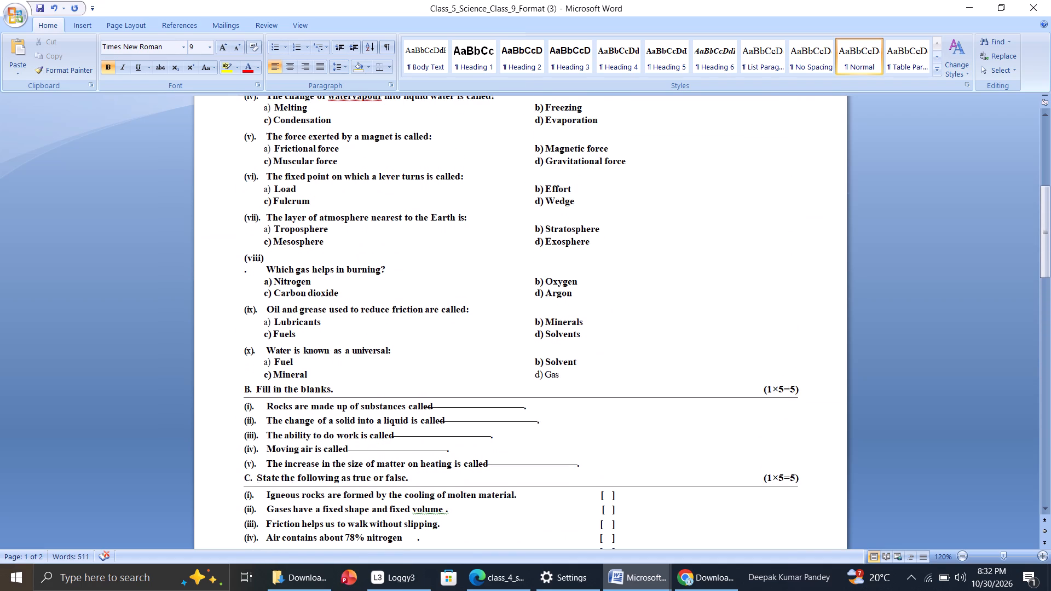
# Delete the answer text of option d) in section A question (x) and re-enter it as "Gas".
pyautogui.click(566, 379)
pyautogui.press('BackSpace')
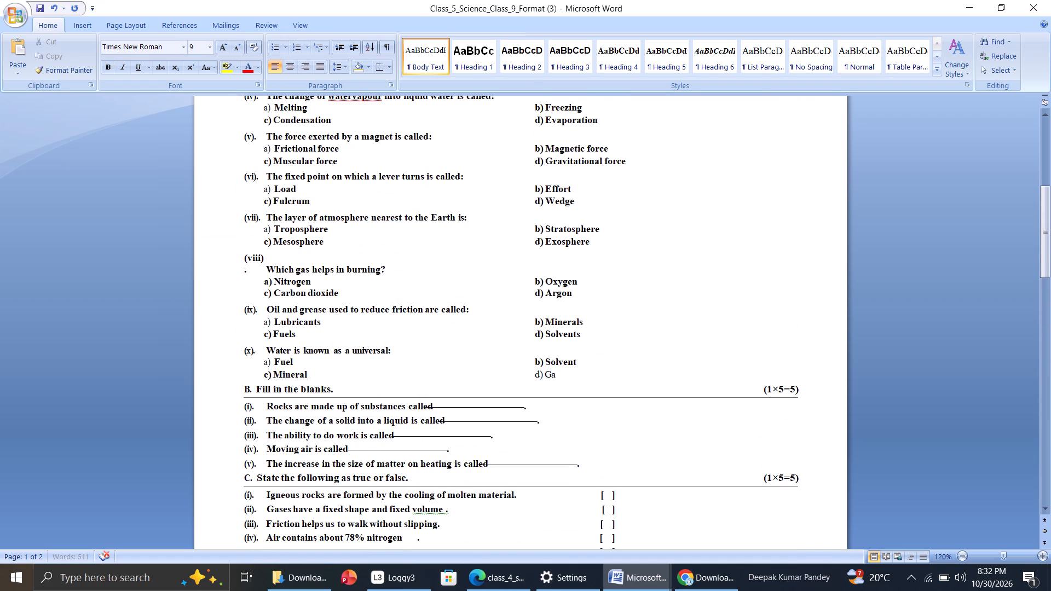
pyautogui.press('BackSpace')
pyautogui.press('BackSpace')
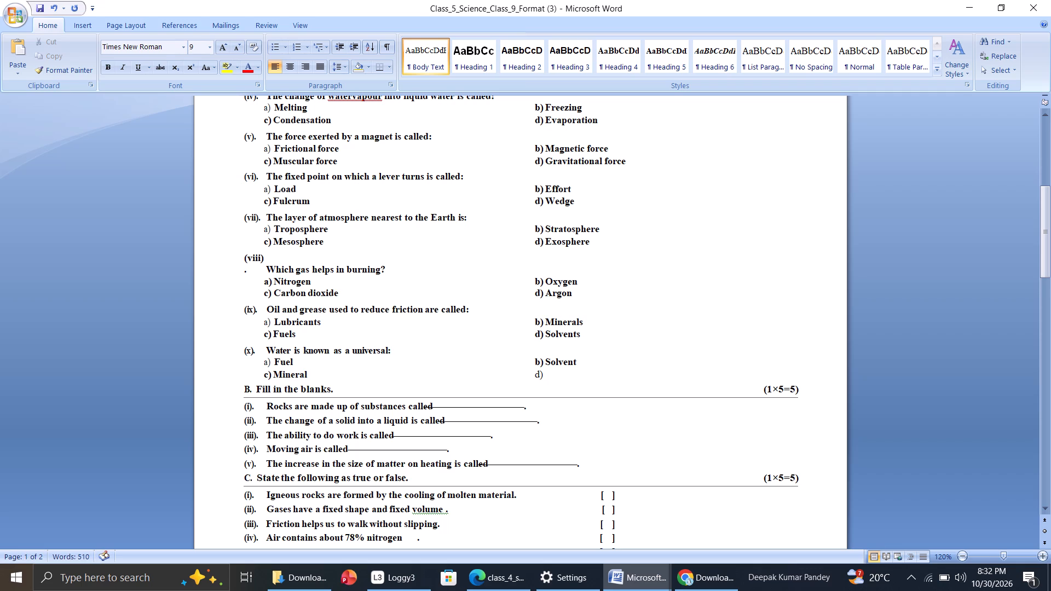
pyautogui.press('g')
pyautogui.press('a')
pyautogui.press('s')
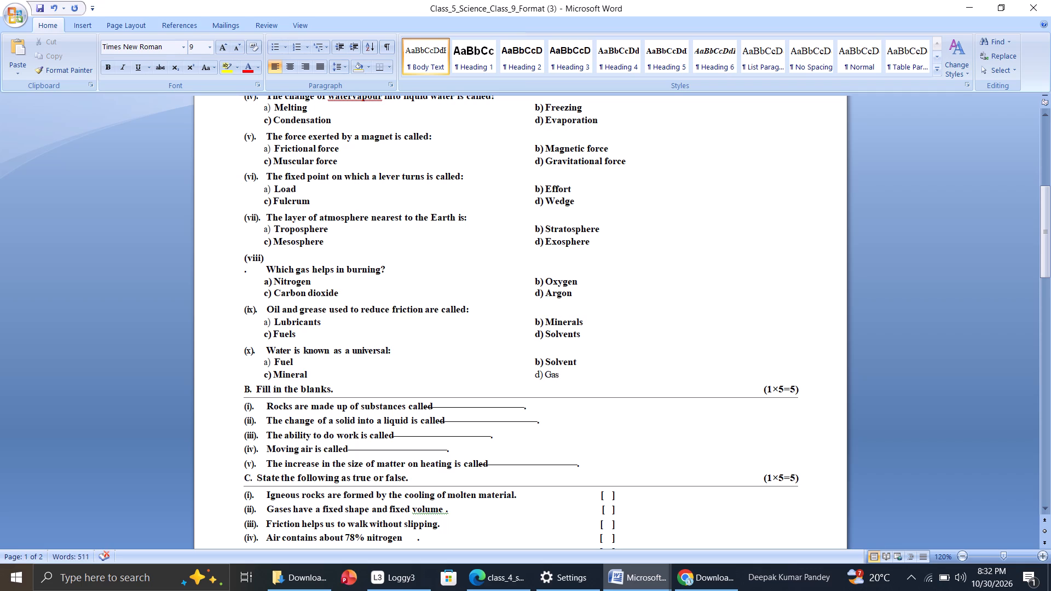
# Make the word "Gas" in option d) of section A question (x) bold.
pyautogui.click(565, 372)
pyautogui.moveTo(565, 372); pyautogui.dragTo(547, 373)
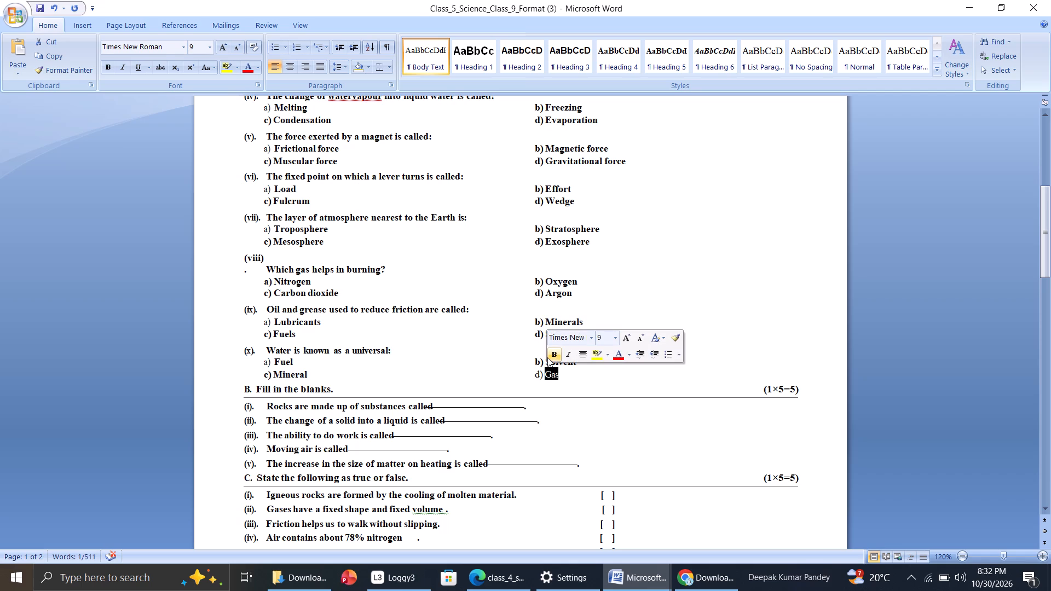
pyautogui.click(547, 357)
pyautogui.click(599, 363)
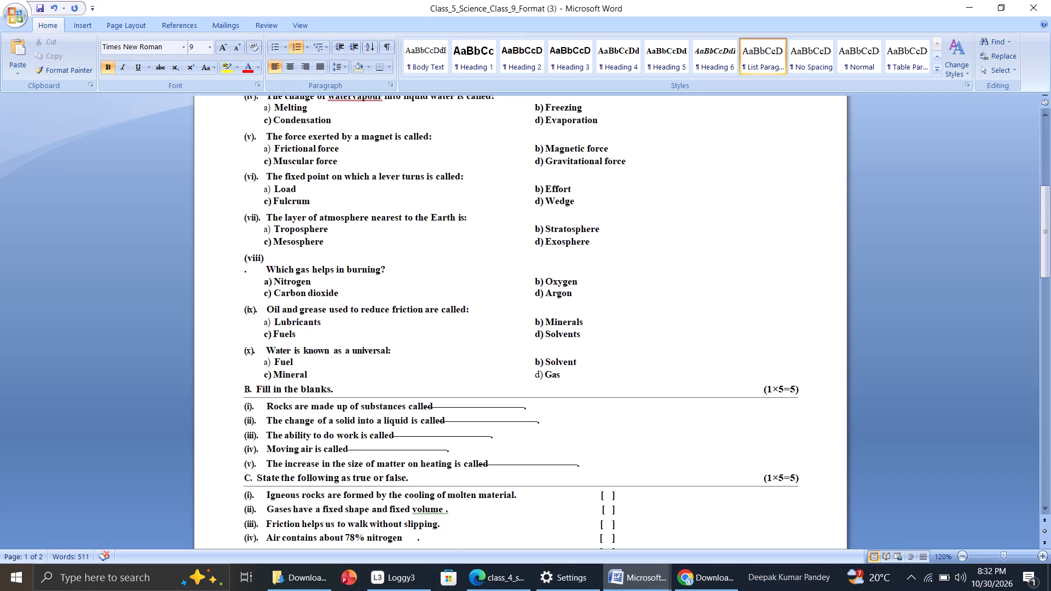
pyautogui.click(562, 380)
pyautogui.click(564, 373)
# Delete questions (viii), (ix) and (x) together with their options from the end of section A.
pyautogui.press('BackSpace')
pyautogui.press('BackSpace')
pyautogui.press('BackSpace')
pyautogui.press('BackSpace')
pyautogui.press('BackSpace')
pyautogui.press('BackSpace')
pyautogui.press('BackSpace')
pyautogui.press('BackSpace')
pyautogui.press('BackSpace')
pyautogui.press('BackSpace')
pyautogui.press('BackSpace')
pyautogui.press('BackSpace')
pyautogui.press('BackSpace')
pyautogui.press('BackSpace')
pyautogui.press('BackSpace')
pyautogui.press('BackSpace')
pyautogui.press('BackSpace')
pyautogui.press('BackSpace')
pyautogui.press('BackSpace')
pyautogui.press('BackSpace')
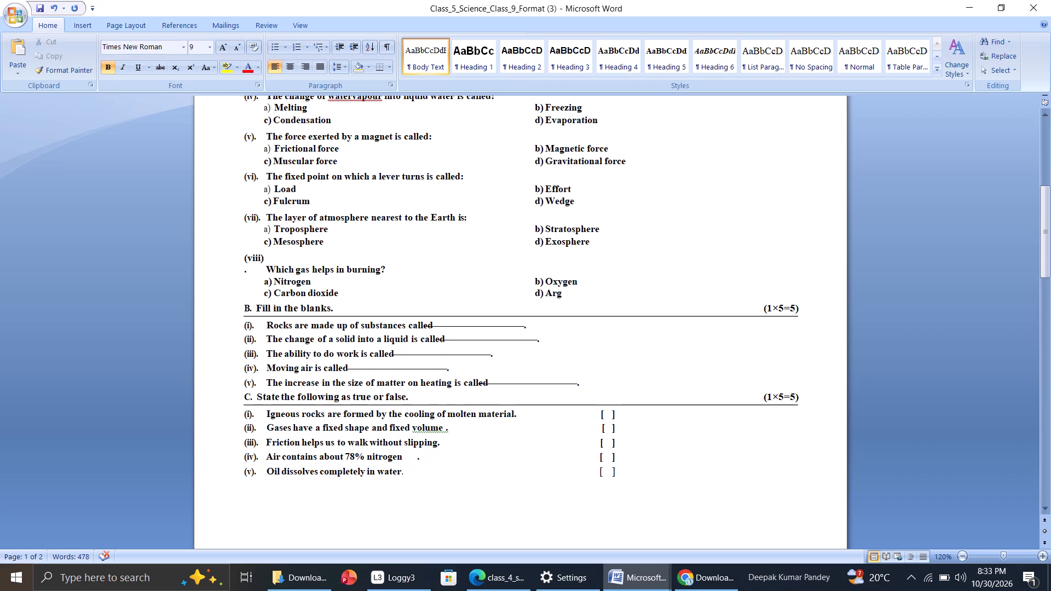
pyautogui.press('BackSpace')
pyautogui.press('BackSpace')
pyautogui.press('BackSpace')
pyautogui.press('BackSpace')
pyautogui.press('BackSpace')
pyautogui.press('BackSpace')
pyautogui.press('BackSpace')
pyautogui.press('BackSpace')
pyautogui.press('BackSpace')
pyautogui.press('BackSpace')
pyautogui.press('BackSpace')
pyautogui.press('BackSpace')
pyautogui.press('BackSpace')
pyautogui.press('BackSpace')
pyautogui.press('BackSpace')
pyautogui.press('BackSpace')
pyautogui.press('BackSpace')
pyautogui.press('BackSpace')
pyautogui.press('BackSpace')
pyautogui.press('BackSpace')
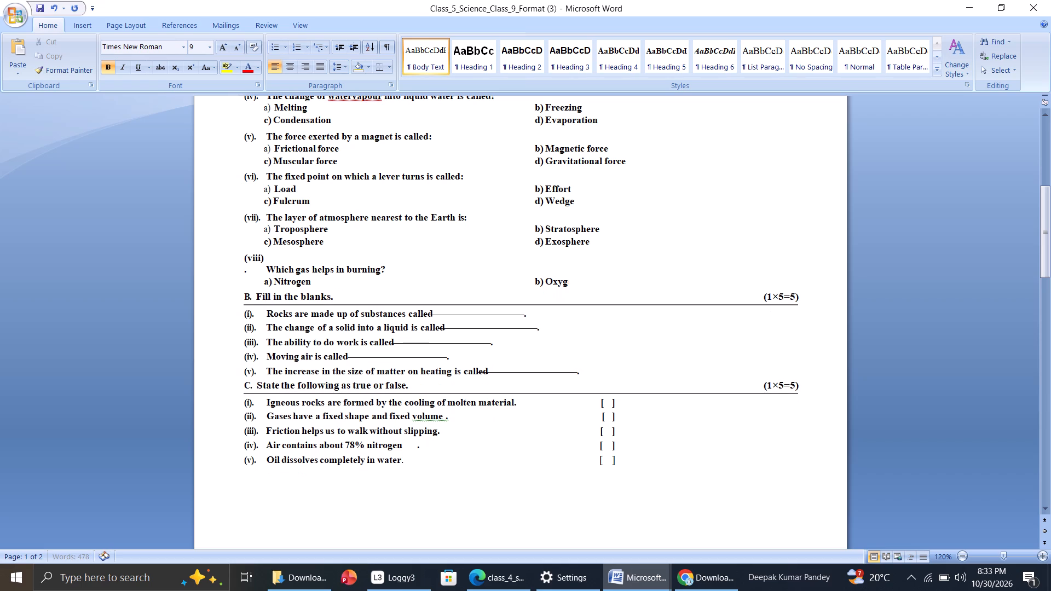
pyautogui.press('BackSpace')
pyautogui.press('BackSpace')
pyautogui.press('BackSpace')
pyautogui.press('BackSpace')
pyautogui.press('BackSpace')
pyautogui.press('BackSpace')
pyautogui.press('BackSpace')
pyautogui.press('BackSpace')
pyautogui.press('BackSpace')
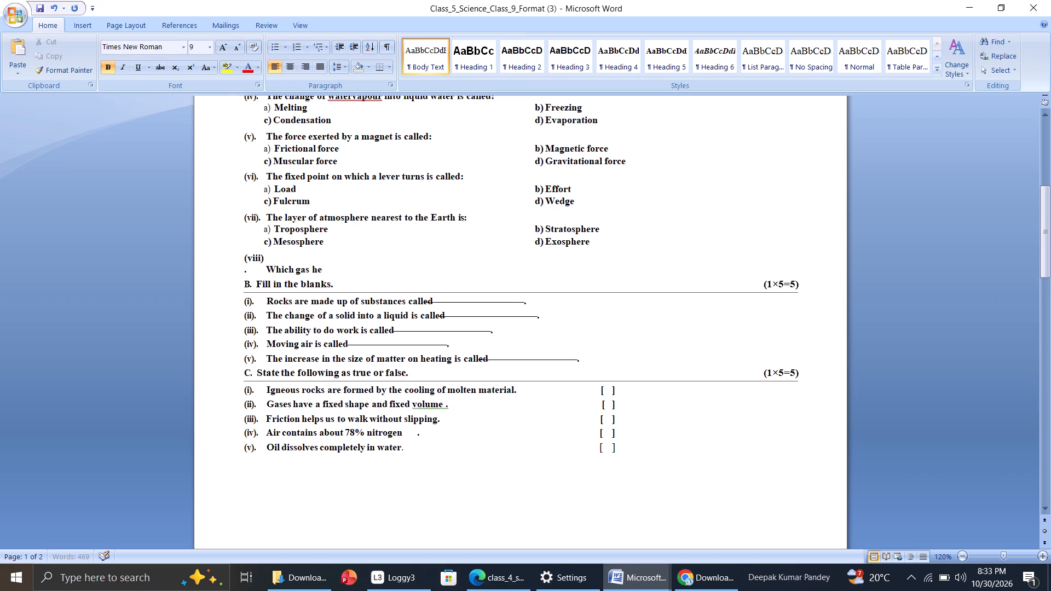
pyautogui.press('BackSpace')
pyautogui.press('BackSpace')
pyautogui.press('BackSpace')
pyautogui.press('BackSpace')
pyautogui.press('BackSpace')
pyautogui.press('BackSpace')
pyautogui.press('BackSpace')
pyautogui.press('BackSpace')
pyautogui.press('BackSpace')
pyautogui.press('BackSpace')
pyautogui.press('BackSpace')
pyautogui.press('BackSpace')
pyautogui.press('BackSpace')
pyautogui.press('BackSpace')
pyautogui.press('BackSpace')
pyautogui.press('BackSpace')
pyautogui.press('BackSpace')
pyautogui.press('BackSpace')
pyautogui.press('BackSpace')
pyautogui.press('BackSpace')
pyautogui.press('BackSpace')
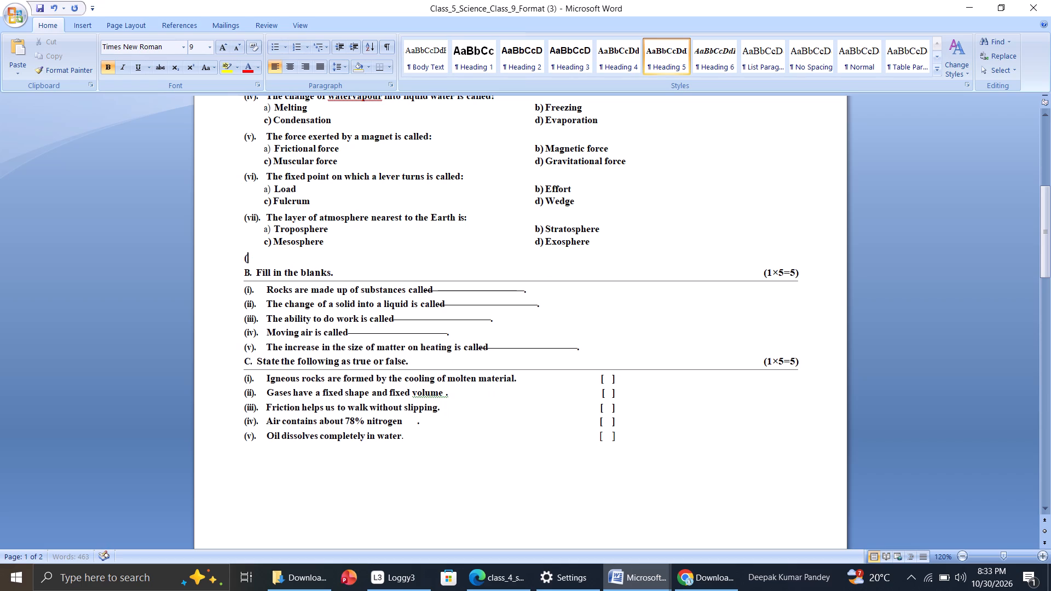
pyautogui.press('BackSpace')
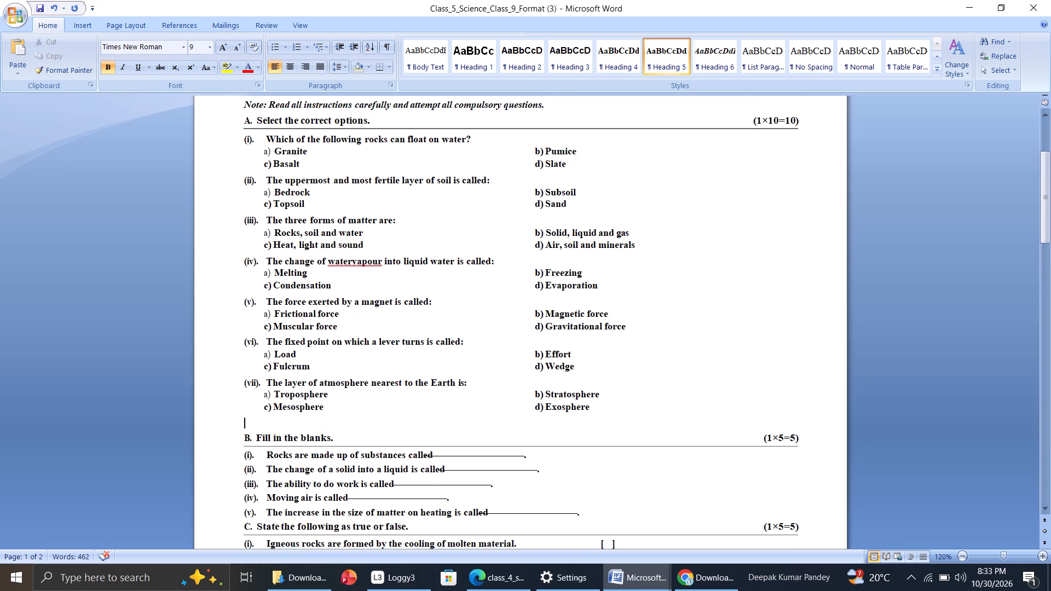
# Delete section A question (ii) about the uppermost and most fertile soil layer, including its options and numbered line.
pyautogui.click(610, 210)
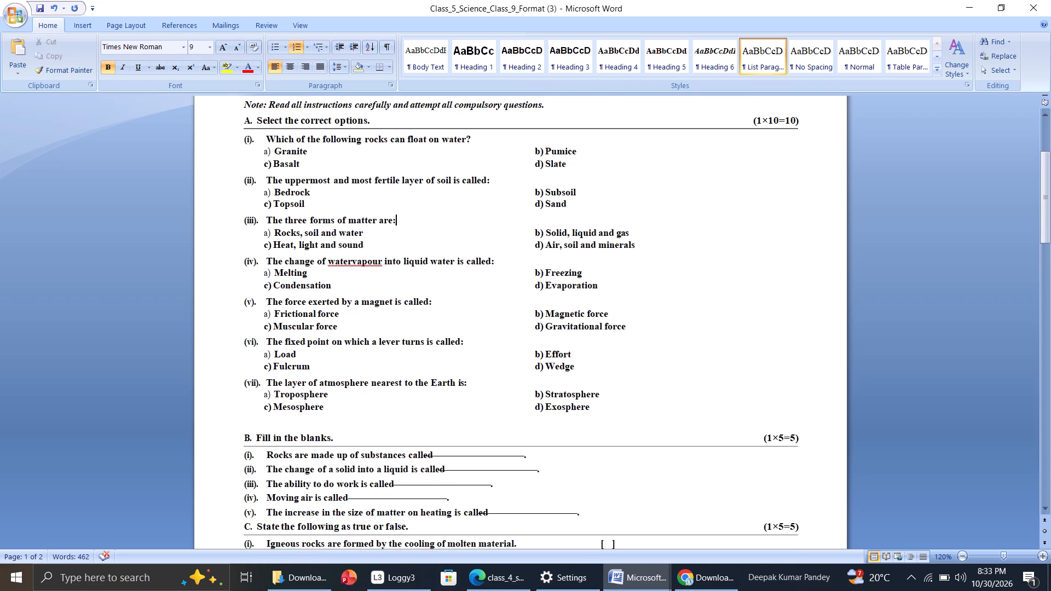
pyautogui.click(590, 201)
pyautogui.press('BackSpace')
pyautogui.press('BackSpace')
pyautogui.press('BackSpace')
pyautogui.press('BackSpace')
pyautogui.press('BackSpace')
pyautogui.press('BackSpace')
pyautogui.press('BackSpace')
pyautogui.press('BackSpace')
pyautogui.press('BackSpace')
pyautogui.press('BackSpace')
pyautogui.press('BackSpace')
pyautogui.press('BackSpace')
pyautogui.press('BackSpace')
pyautogui.press('BackSpace')
pyautogui.press('BackSpace')
pyautogui.press('BackSpace')
pyautogui.press('BackSpace')
pyautogui.press('BackSpace')
pyautogui.press('BackSpace')
pyautogui.press('BackSpace')
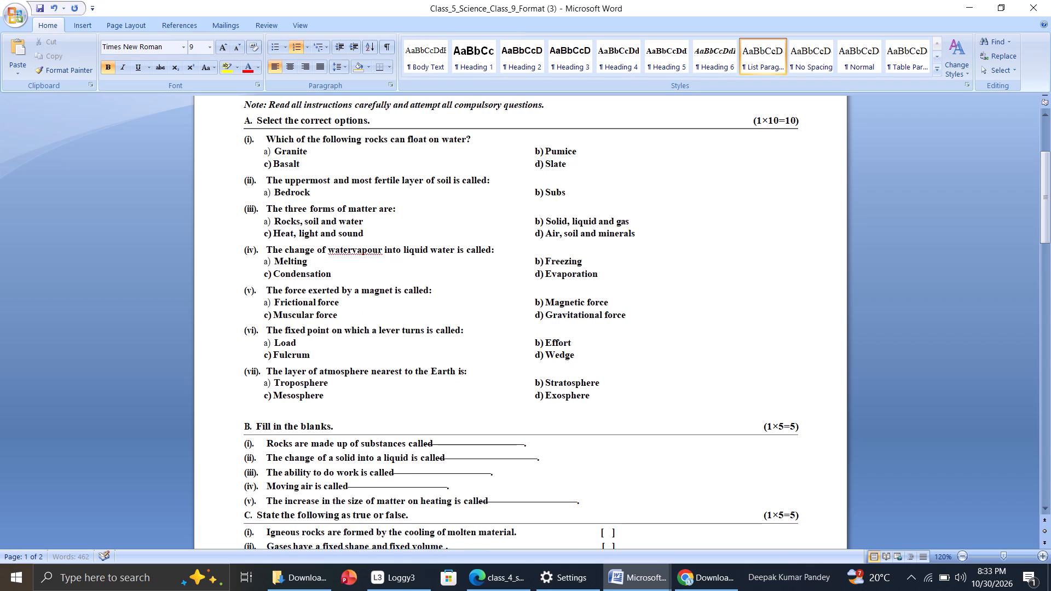
pyautogui.press('BackSpace')
pyautogui.press('BackSpace')
pyautogui.press('BackSpace')
pyautogui.press('BackSpace')
pyautogui.press('BackSpace')
pyautogui.press('BackSpace')
pyautogui.press('BackSpace')
pyautogui.press('BackSpace')
pyautogui.press('BackSpace')
pyautogui.press('BackSpace')
pyautogui.press('BackSpace')
pyautogui.press('BackSpace')
pyautogui.press('BackSpace')
pyautogui.press('BackSpace')
pyautogui.press('BackSpace')
pyautogui.press('BackSpace')
pyautogui.press('BackSpace')
pyautogui.press('BackSpace')
pyautogui.press('BackSpace')
pyautogui.press('BackSpace')
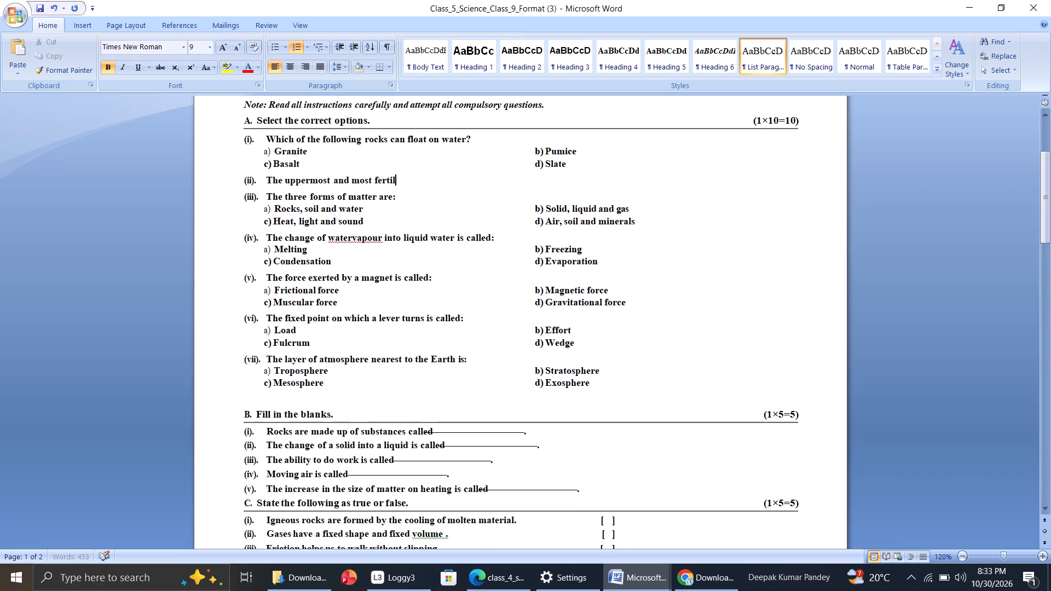
pyautogui.press('BackSpace')
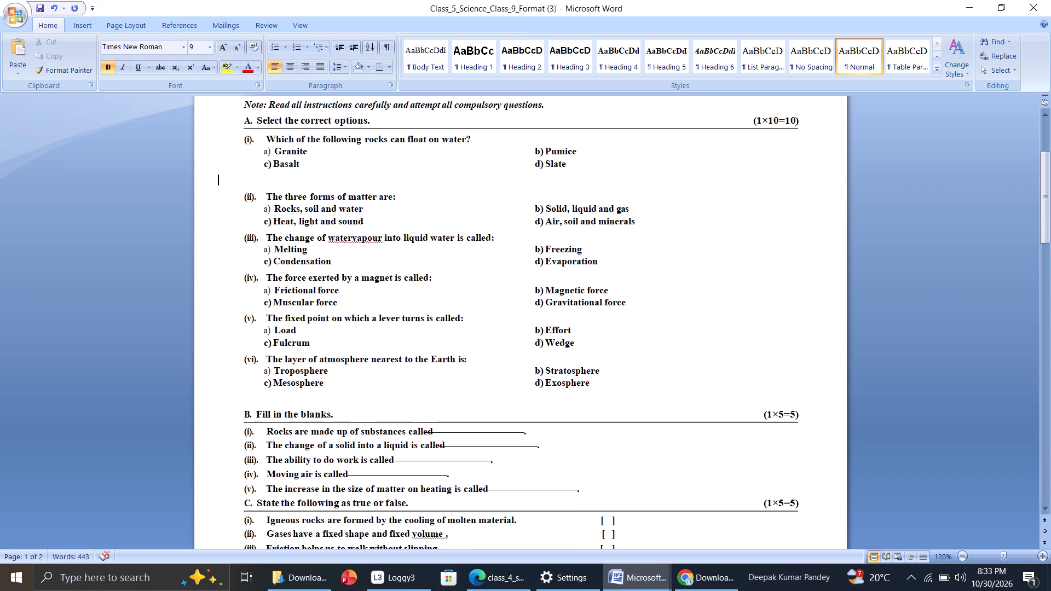
pyautogui.press('BackSpace')
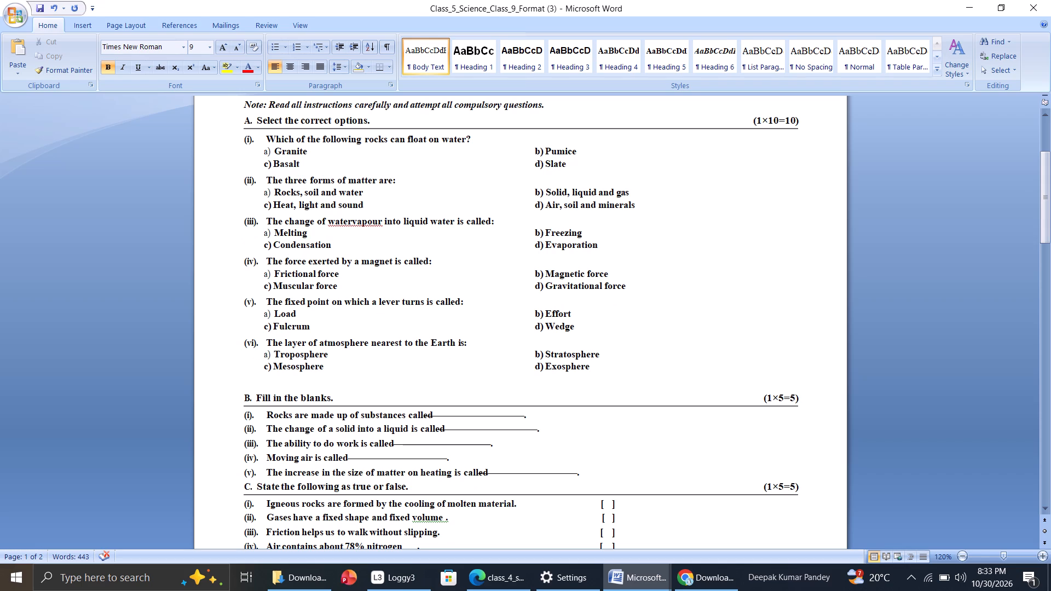
# Delete section A question (iii) about water vapour changing into liquid water, together with its four options.
pyautogui.click(626, 244)
pyautogui.press('BackSpace')
pyautogui.press('BackSpace')
pyautogui.press('BackSpace')
pyautogui.press('BackSpace')
pyautogui.press('BackSpace')
pyautogui.press('BackSpace')
pyautogui.press('BackSpace')
pyautogui.press('BackSpace')
pyautogui.press('BackSpace')
pyautogui.press('BackSpace')
pyautogui.press('BackSpace')
pyautogui.press('BackSpace')
pyautogui.press('BackSpace')
pyautogui.press('BackSpace')
pyautogui.press('BackSpace')
pyautogui.press('BackSpace')
pyautogui.press('BackSpace')
pyautogui.press('BackSpace')
pyautogui.press('BackSpace')
pyautogui.press('BackSpace')
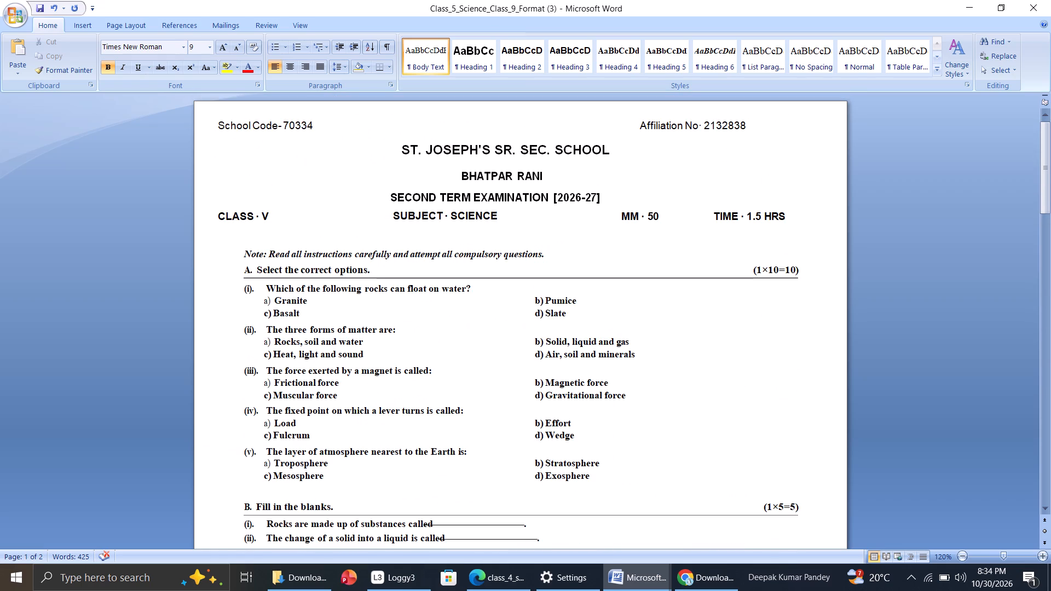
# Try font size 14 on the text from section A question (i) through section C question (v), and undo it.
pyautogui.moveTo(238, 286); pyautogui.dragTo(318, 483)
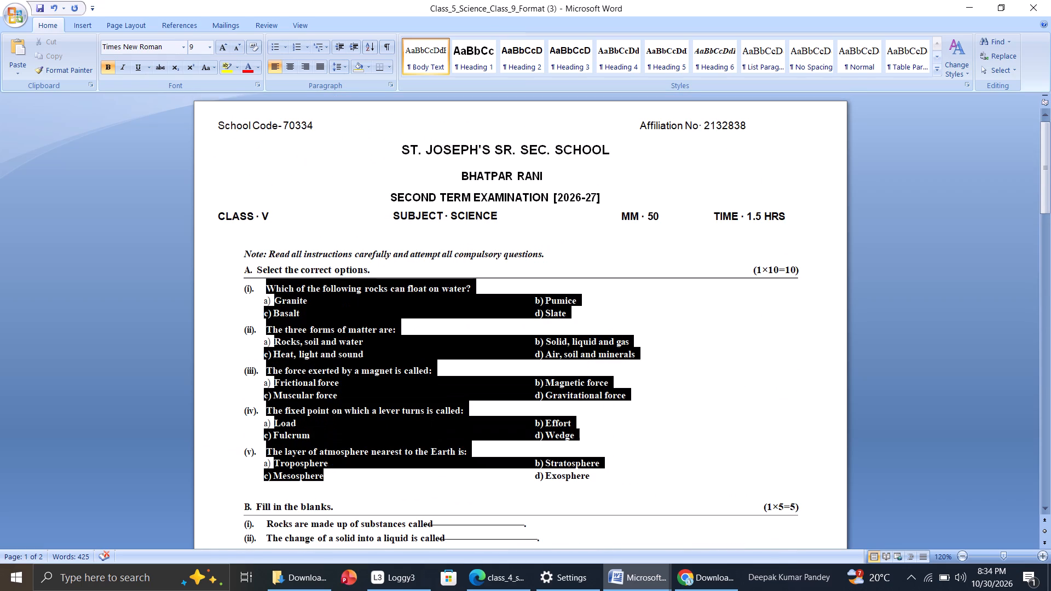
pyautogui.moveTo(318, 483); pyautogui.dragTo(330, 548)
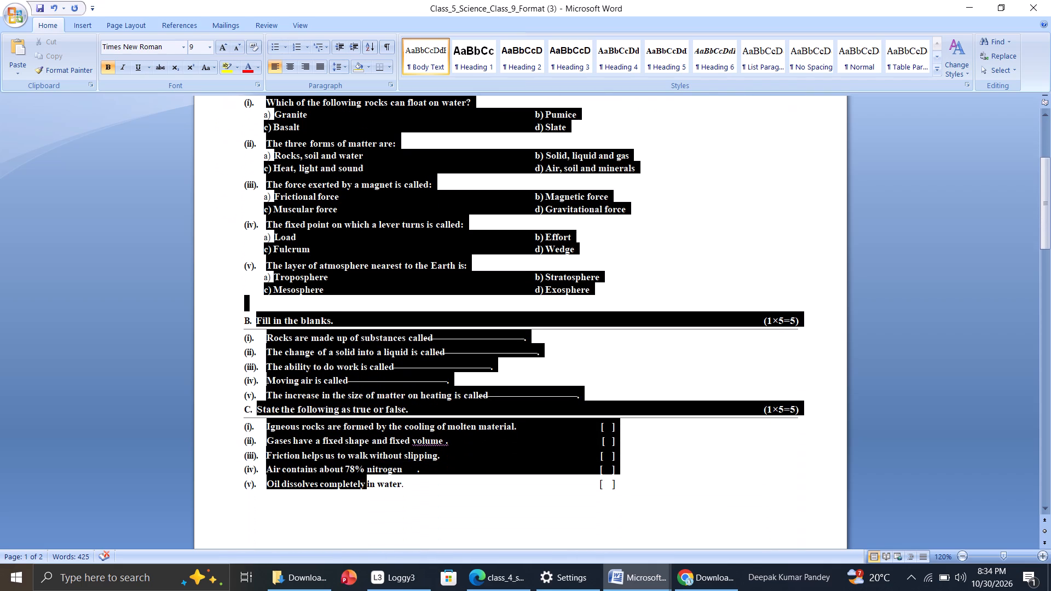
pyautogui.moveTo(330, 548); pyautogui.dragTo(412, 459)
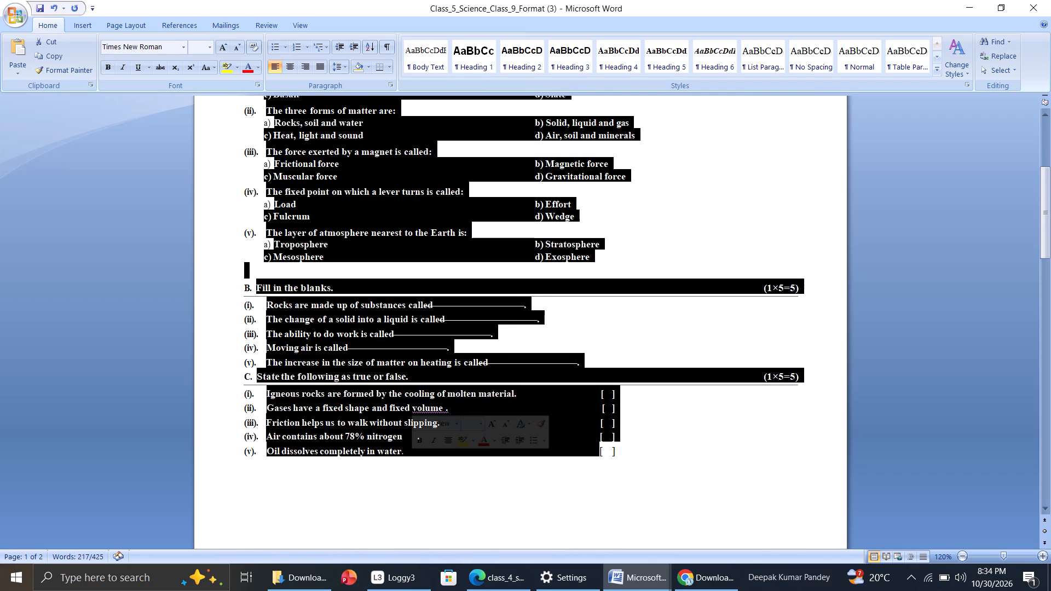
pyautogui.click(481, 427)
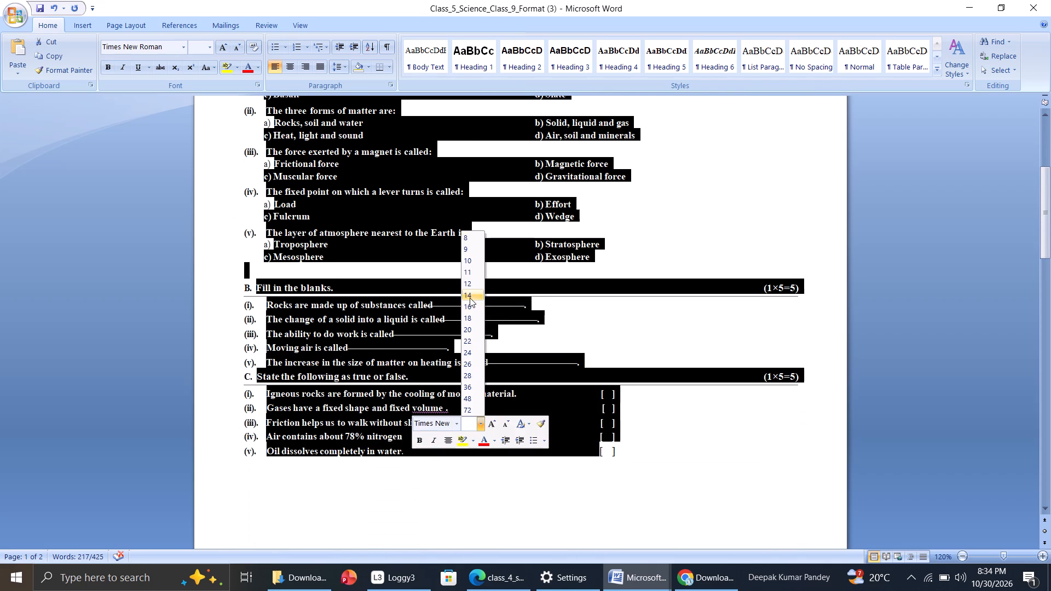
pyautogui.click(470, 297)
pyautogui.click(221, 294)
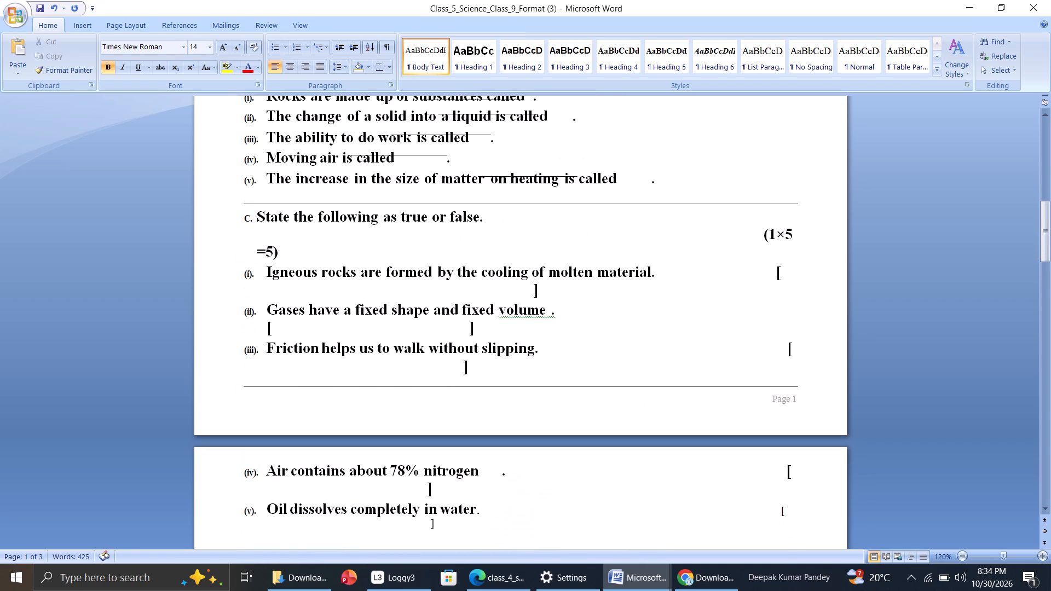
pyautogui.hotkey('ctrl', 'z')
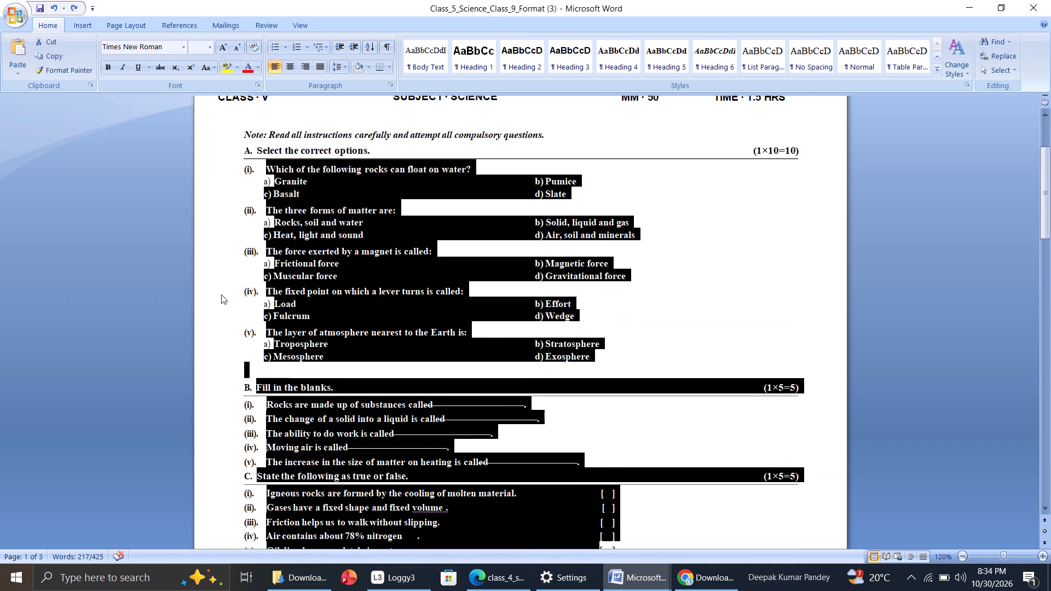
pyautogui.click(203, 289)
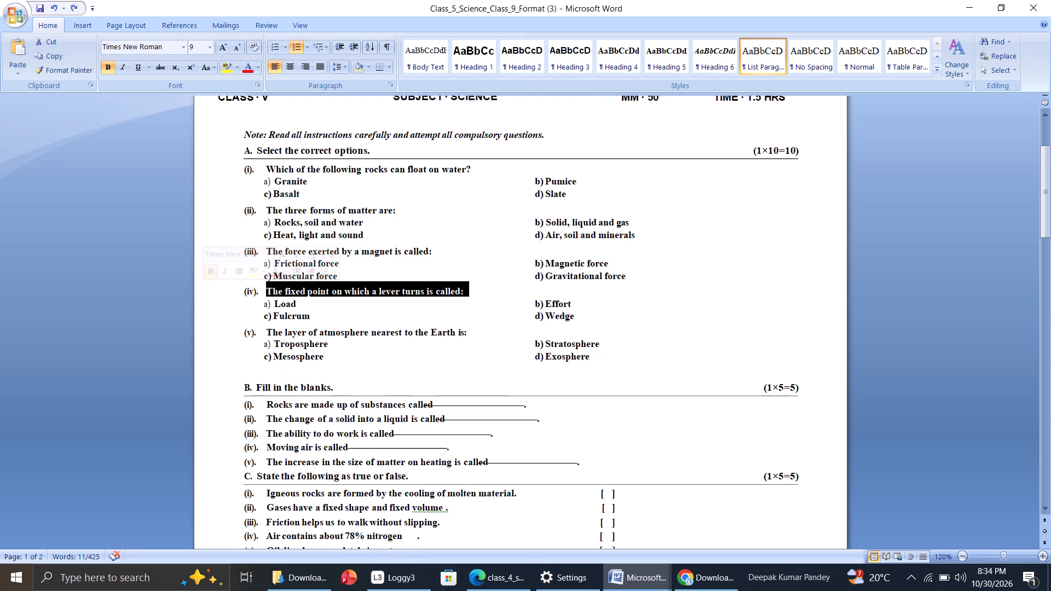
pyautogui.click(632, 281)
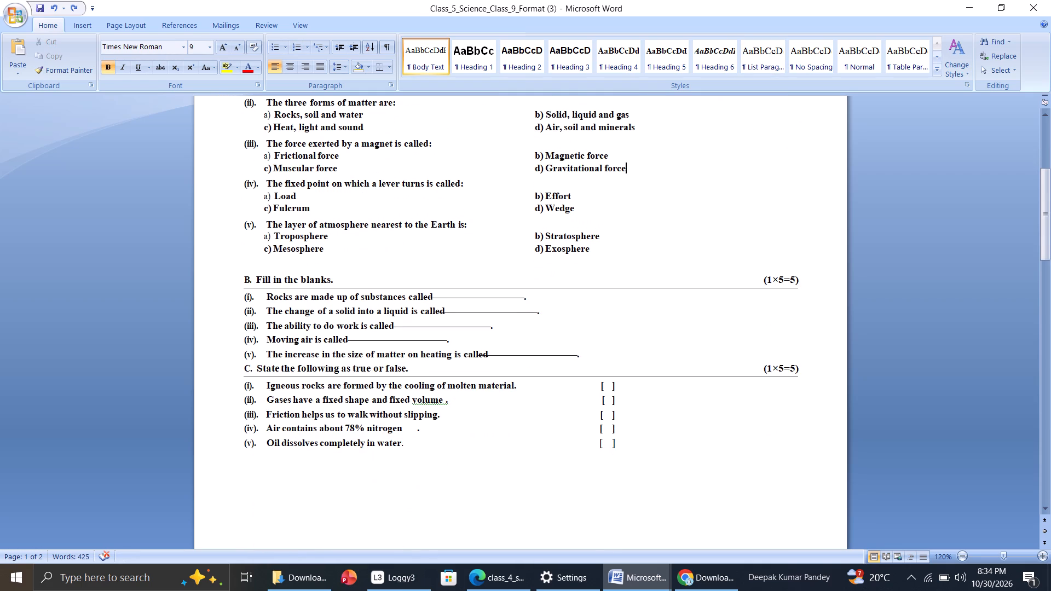
# Insert four unnumbered blank lines between section B question (v) and the section C heading.
pyautogui.click(434, 363)
pyautogui.click(591, 350)
pyautogui.press('Return')
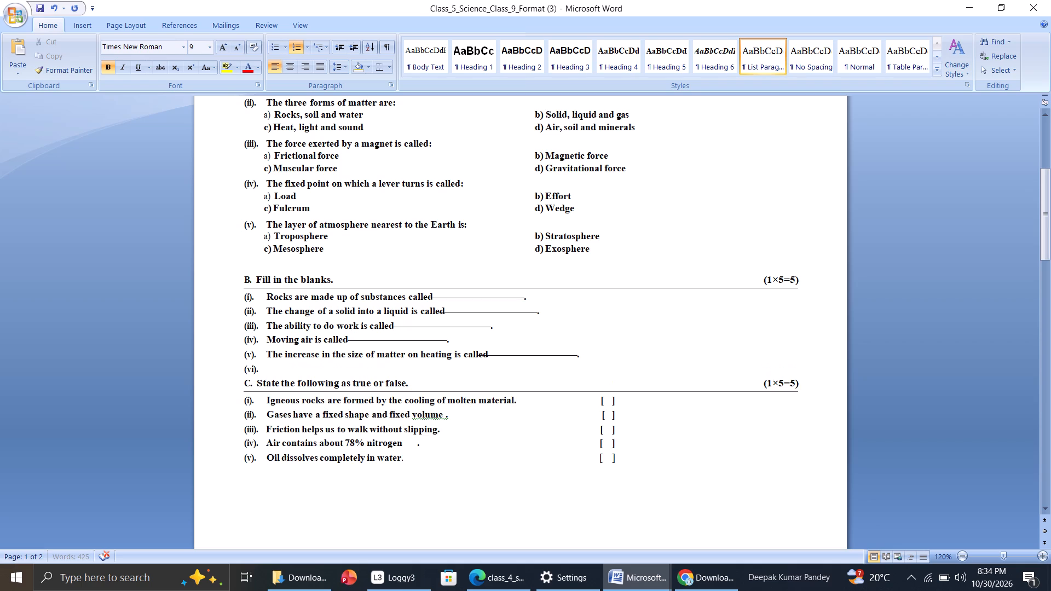
pyautogui.press('Return')
pyautogui.press('Return')
pyautogui.press('Return')
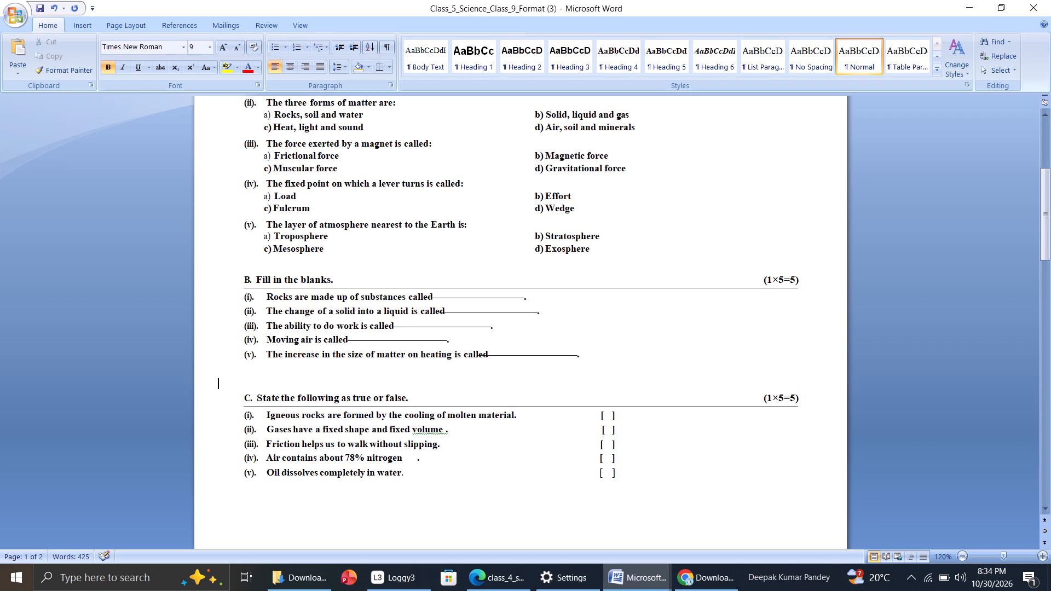
pyautogui.press('Return')
pyautogui.press('Return')
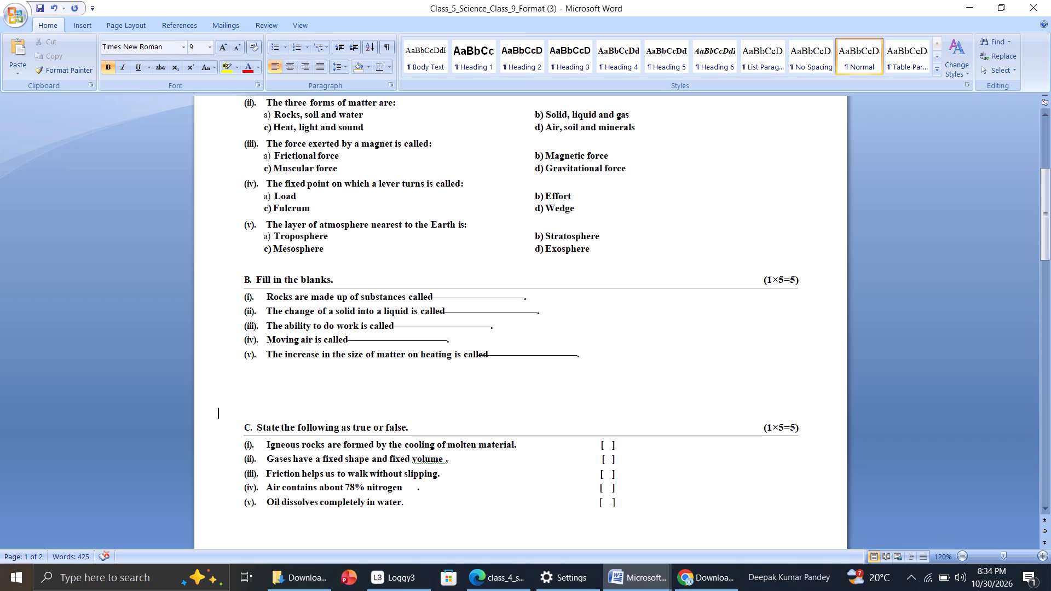
# Insert three blank lines after the last options of section A question (v), above the section B heading.
pyautogui.click(629, 235)
pyautogui.click(599, 244)
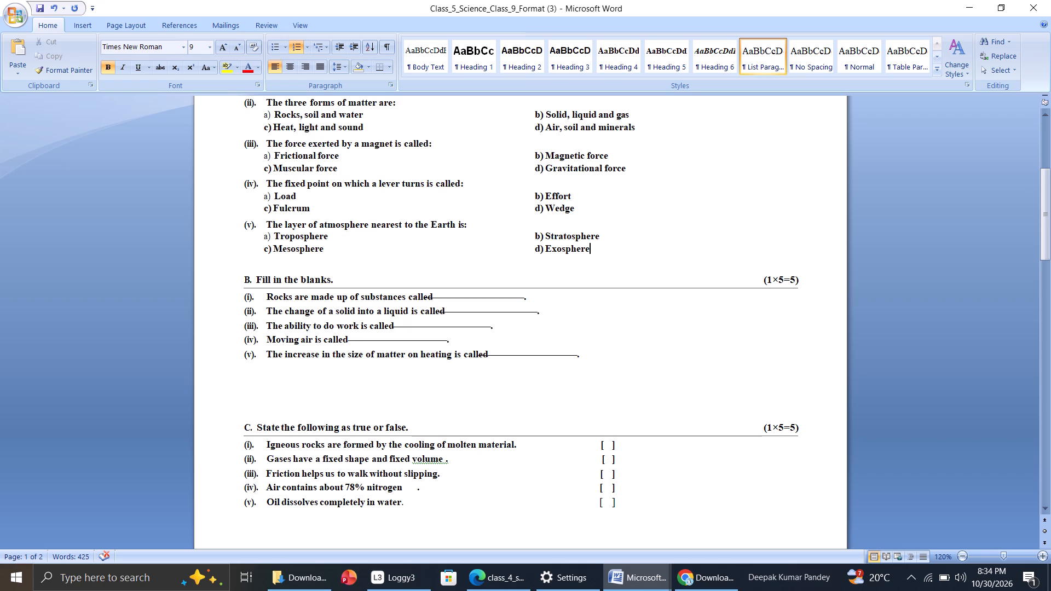
pyautogui.press('Return')
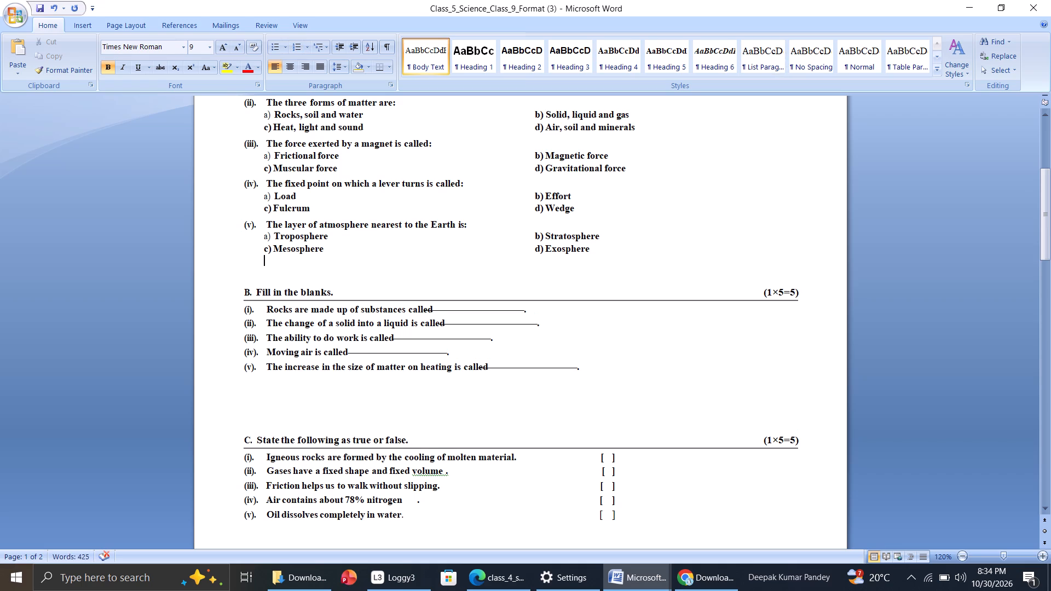
pyautogui.press('Return')
pyautogui.press('Return')
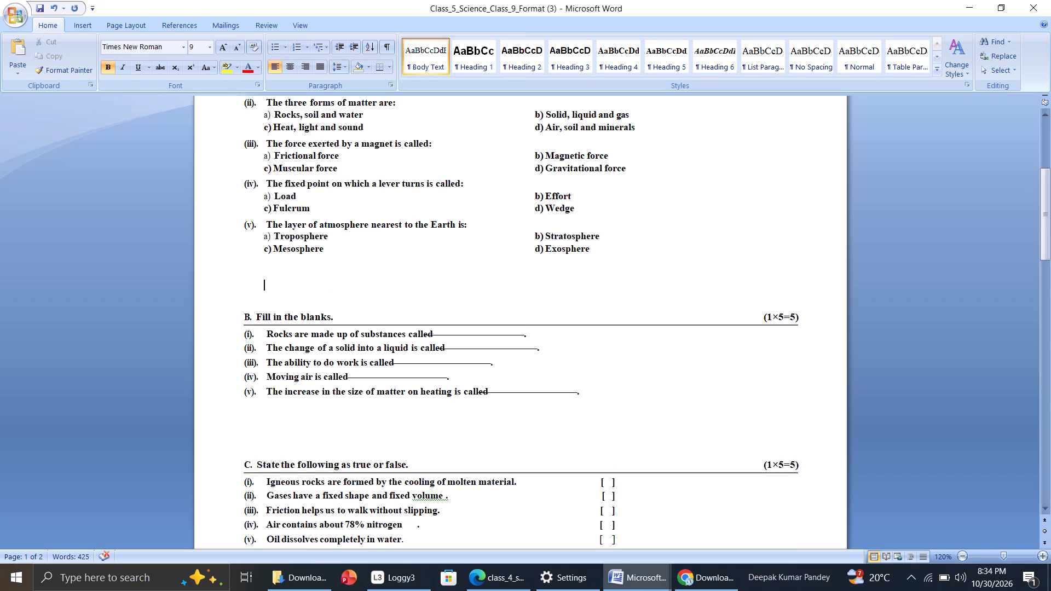
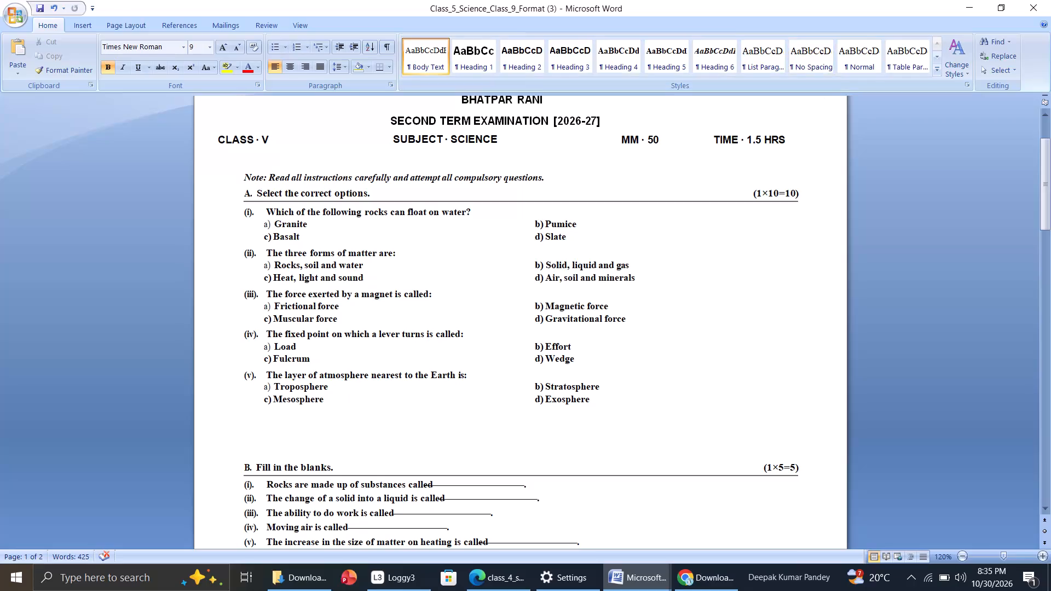
# Change the marks notation in the section A heading, "Select the correct options", to (1×5=5).
pyautogui.click(780, 193)
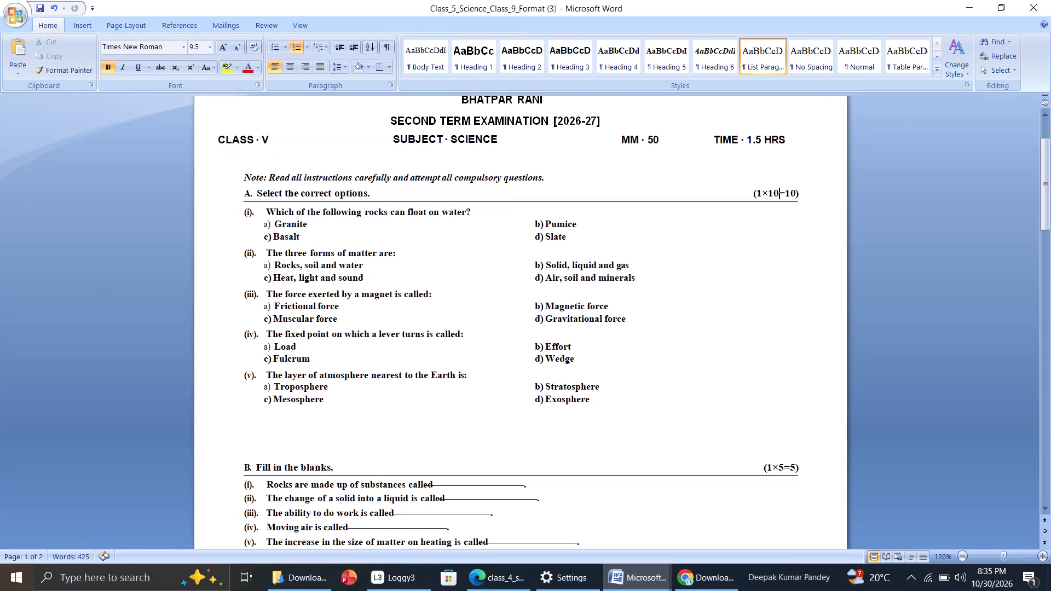
pyautogui.press('BackSpace')
pyautogui.press('BackSpace')
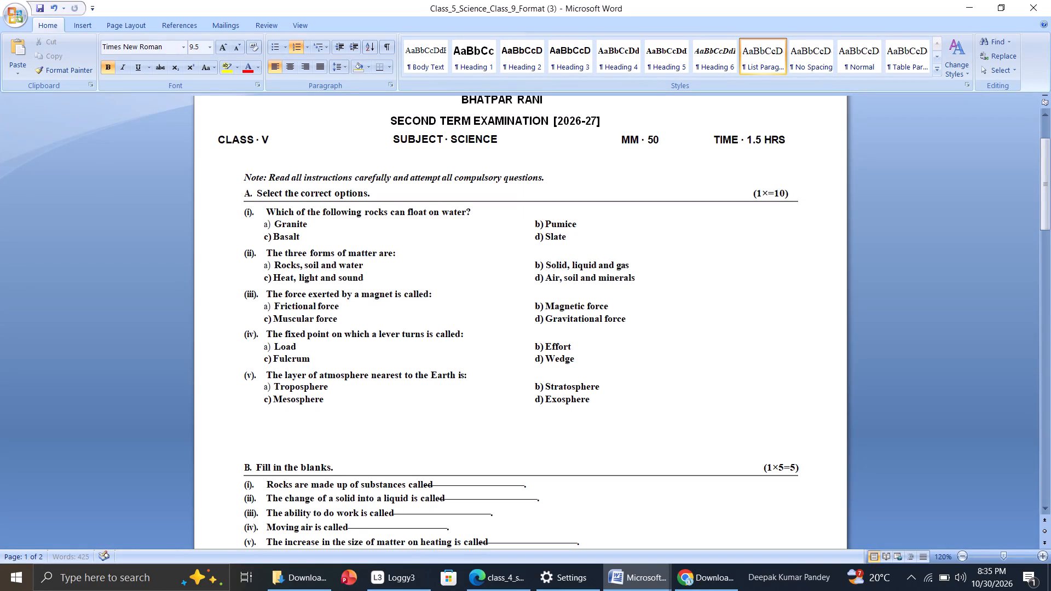
pyautogui.press('5')
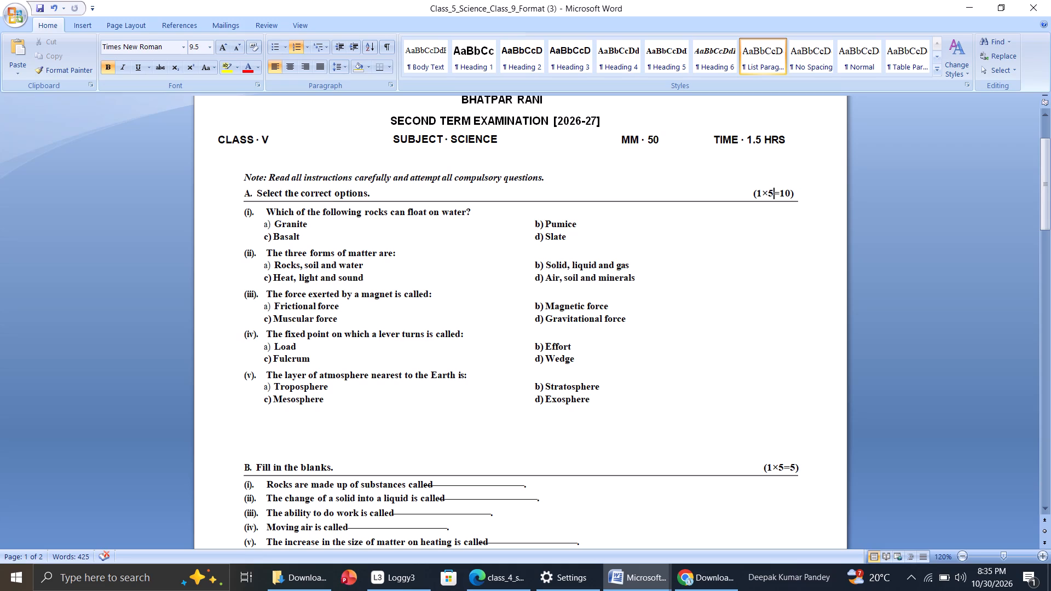
pyautogui.press('Right')
pyautogui.press('Right')
pyautogui.press('Right')
pyautogui.press('BackSpace')
pyautogui.press('BackSpace')
pyautogui.press('5')
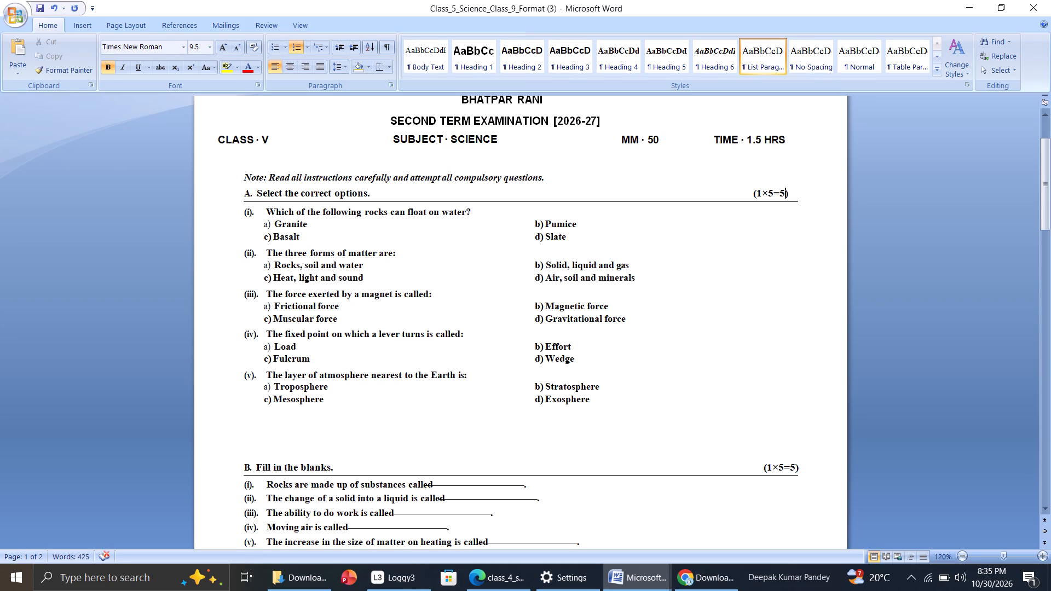
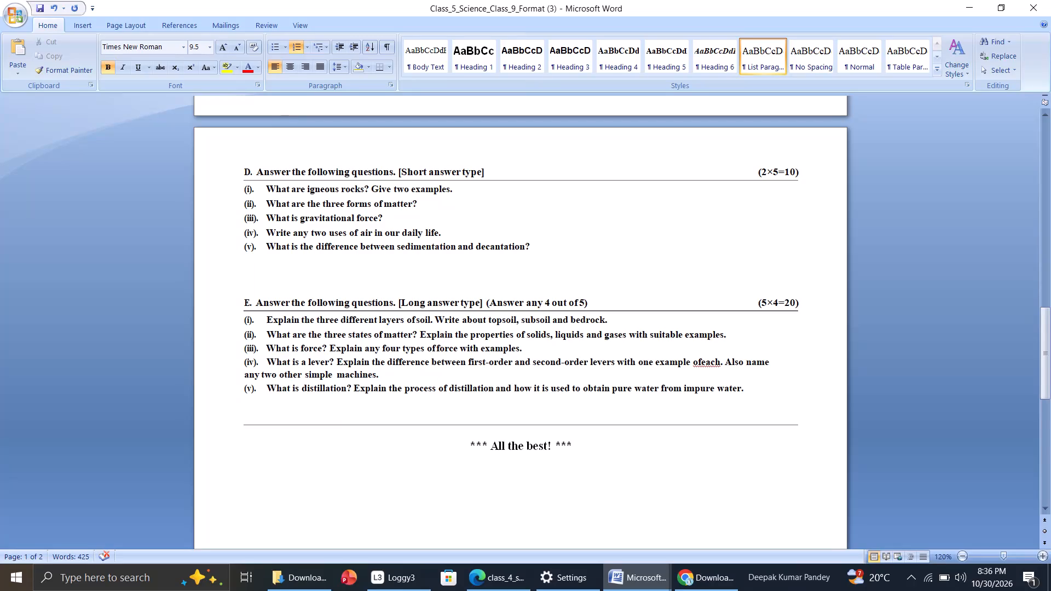
# Insert the missing space in "ofeach" in question (iv) of section E, the lever question.
pyautogui.click(701, 359)
pyautogui.press('space')
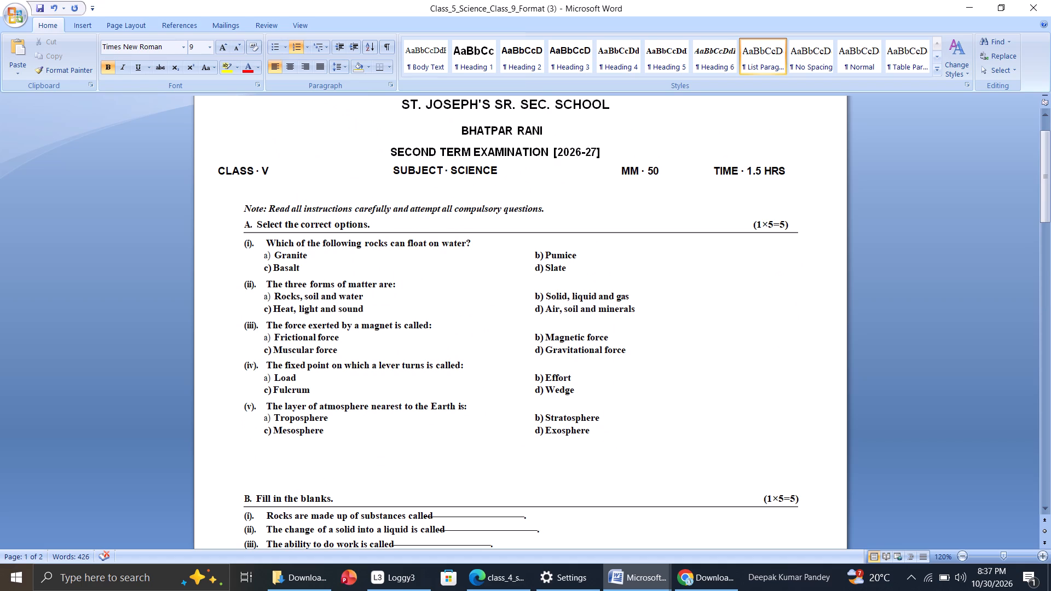
# Set the font size to 11 for the text from section A's first question through section C's last statement.
pyautogui.moveTo(242, 243); pyautogui.dragTo(253, 255)
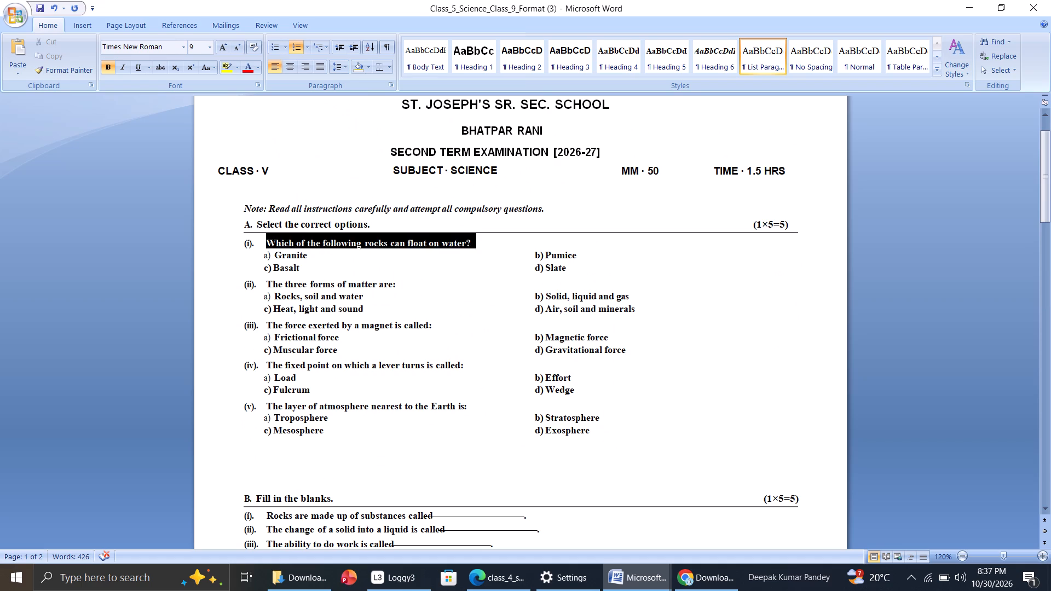
pyautogui.moveTo(253, 255); pyautogui.dragTo(309, 495)
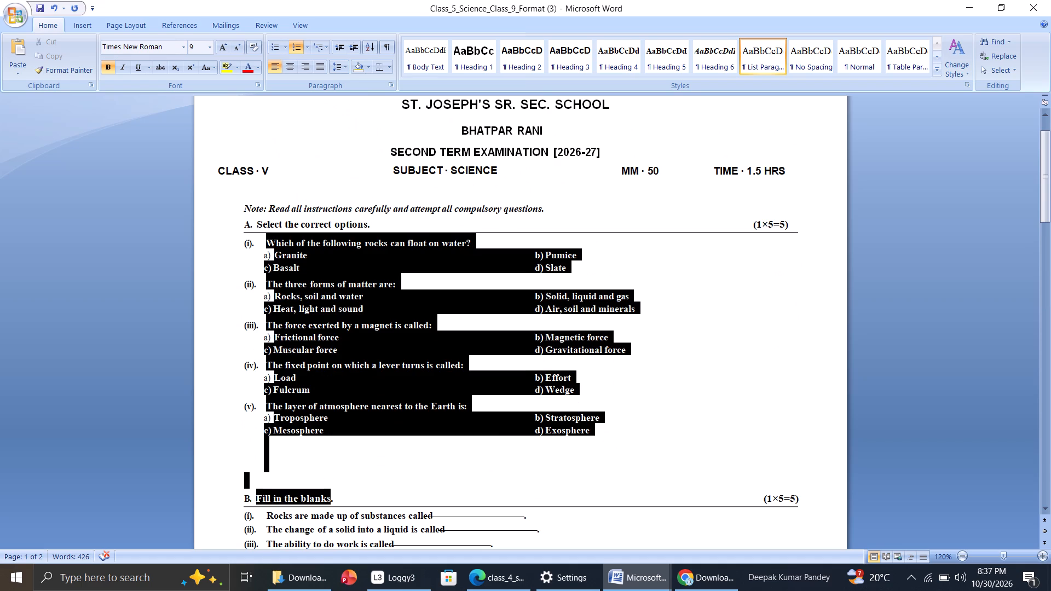
pyautogui.moveTo(309, 495); pyautogui.dragTo(361, 513)
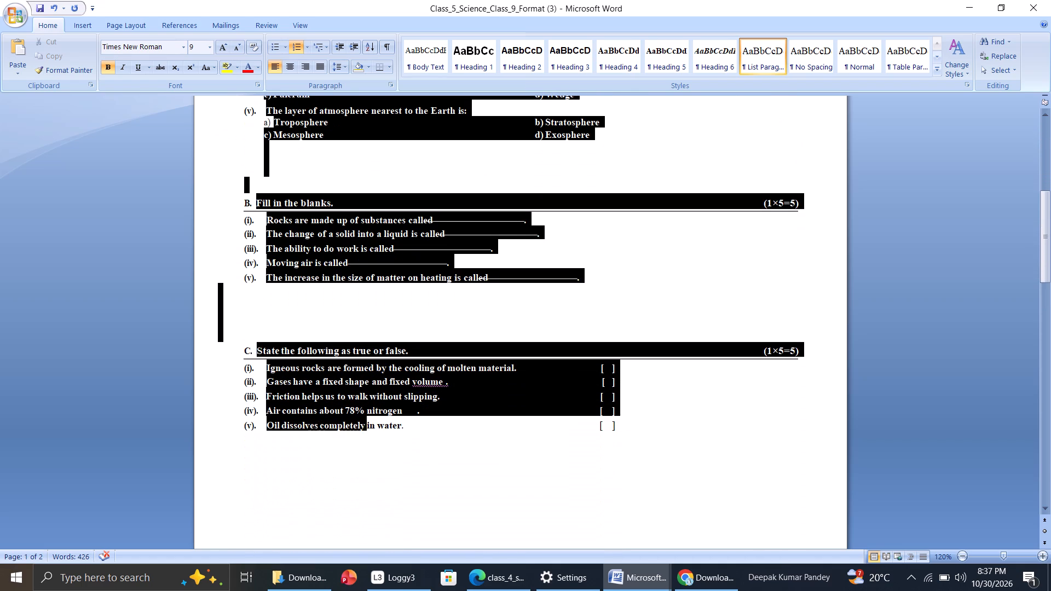
pyautogui.moveTo(361, 513); pyautogui.dragTo(413, 471)
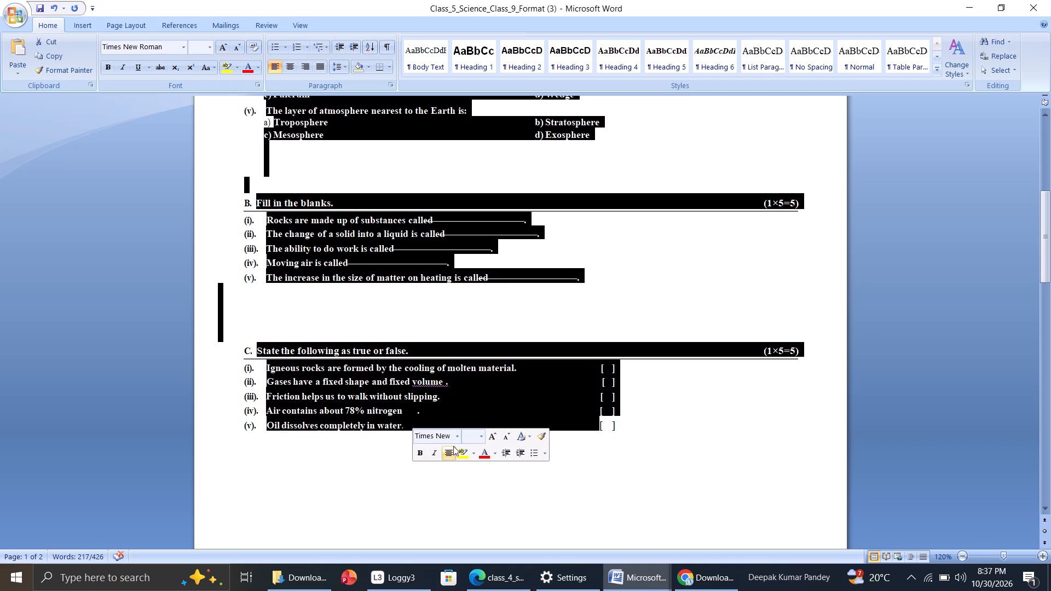
pyautogui.click(482, 432)
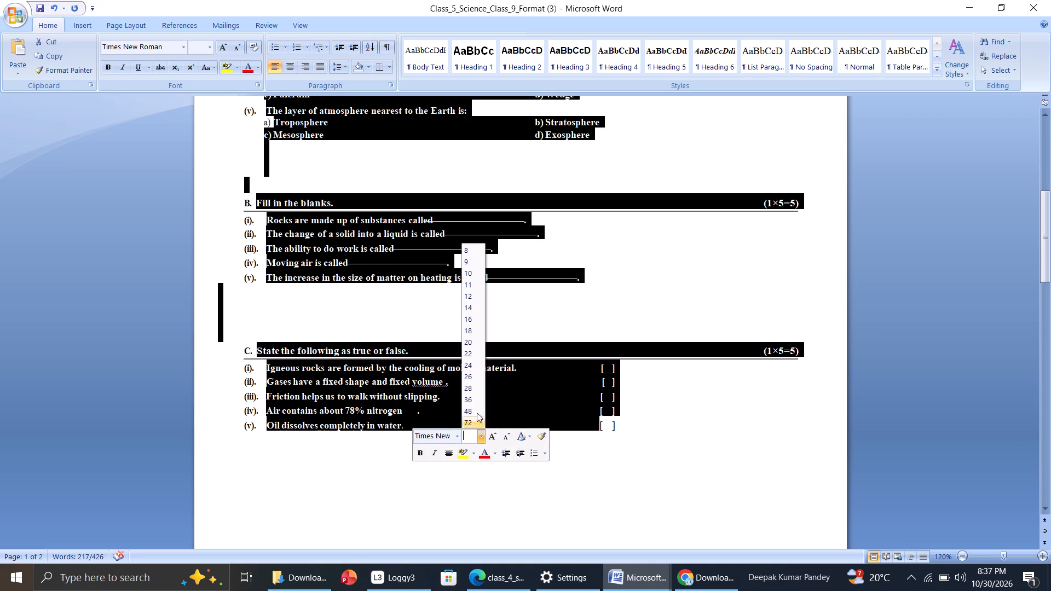
pyautogui.click(477, 284)
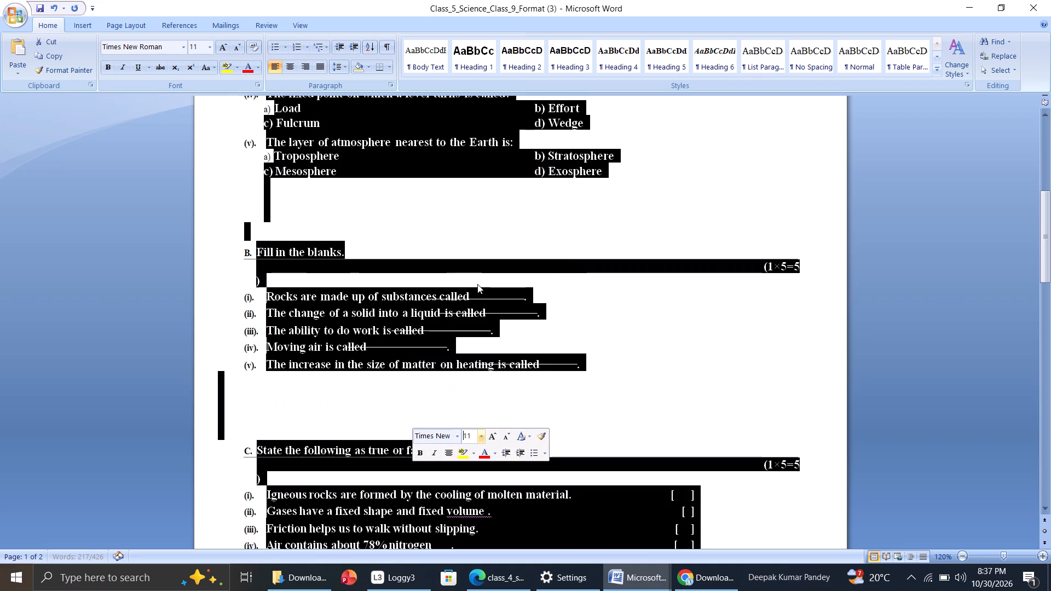
pyautogui.click(217, 325)
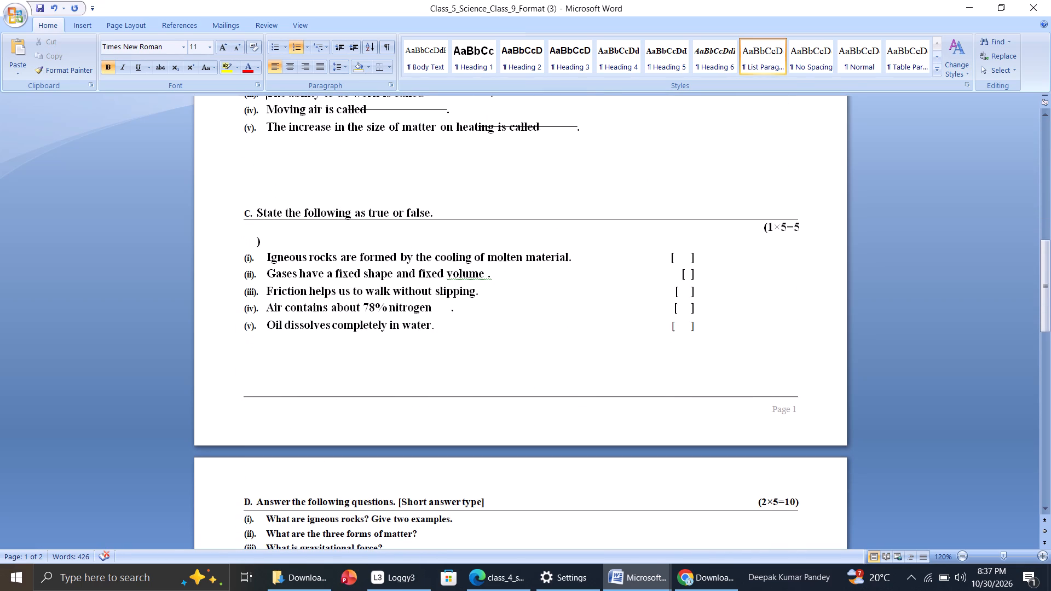
# Adjust the spacing at the answer brackets of true-or-false statement (ii) in section C to line them up with the others.
pyautogui.click(678, 273)
pyautogui.press('BackSpace')
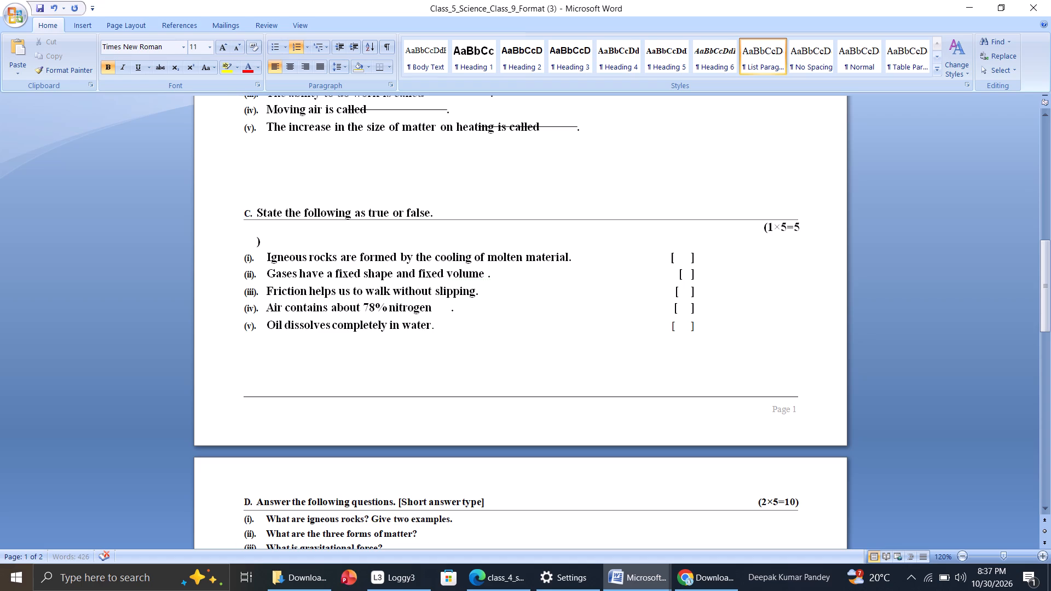
pyautogui.press('BackSpace')
pyautogui.press('BackSpace')
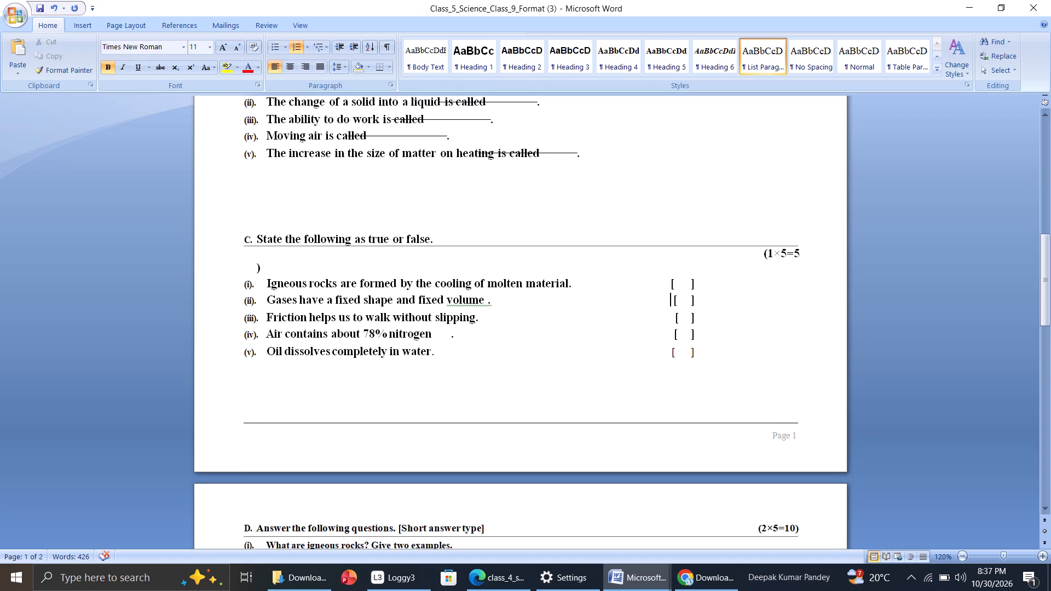
# Insert a space in the blank after "is called" in fill-in-the-blanks statement (v) of section B.
pyautogui.click(555, 155)
pyautogui.press('space')
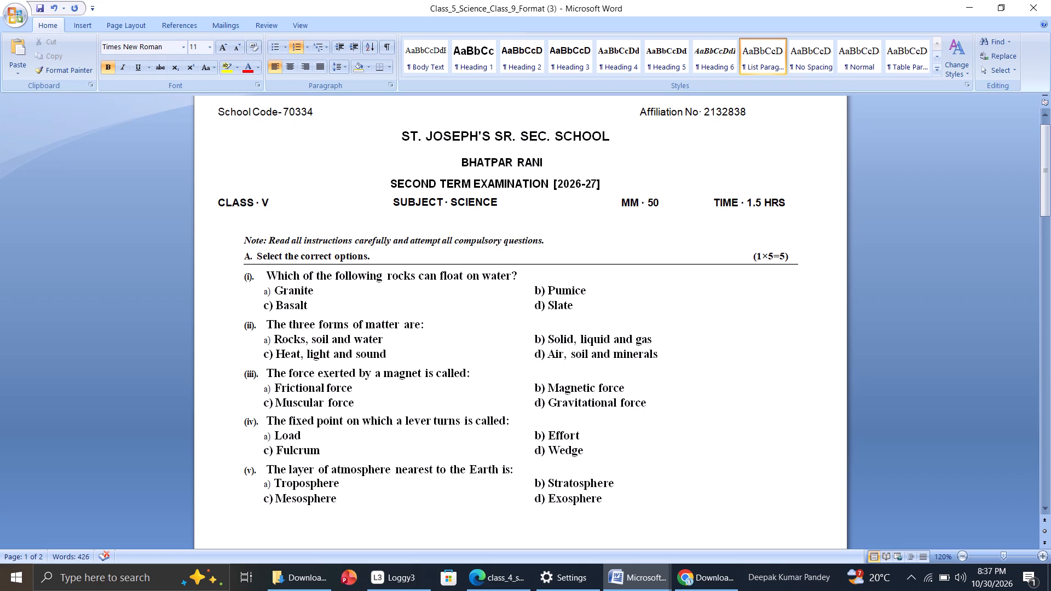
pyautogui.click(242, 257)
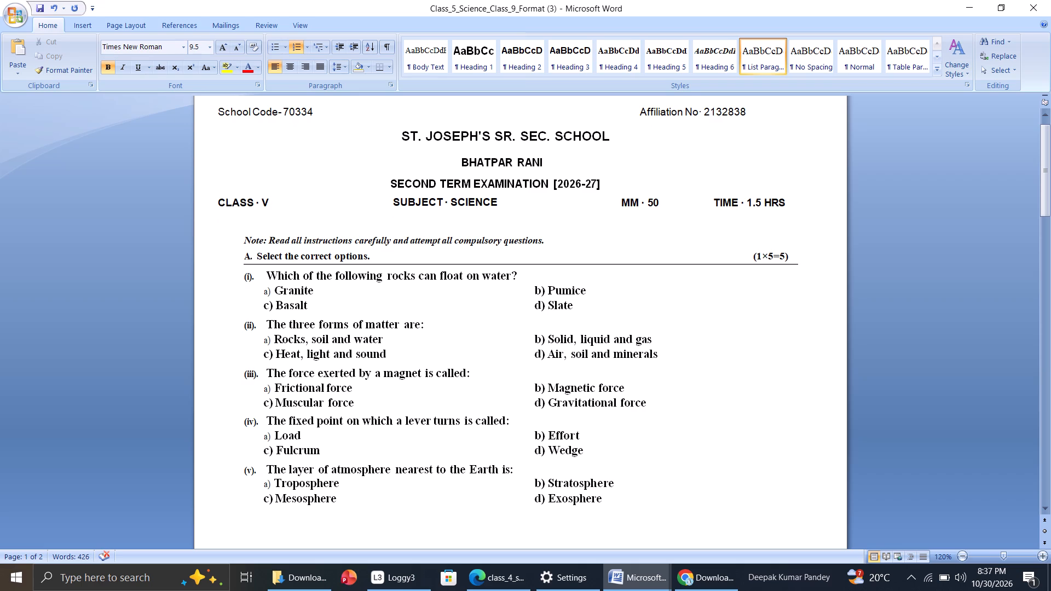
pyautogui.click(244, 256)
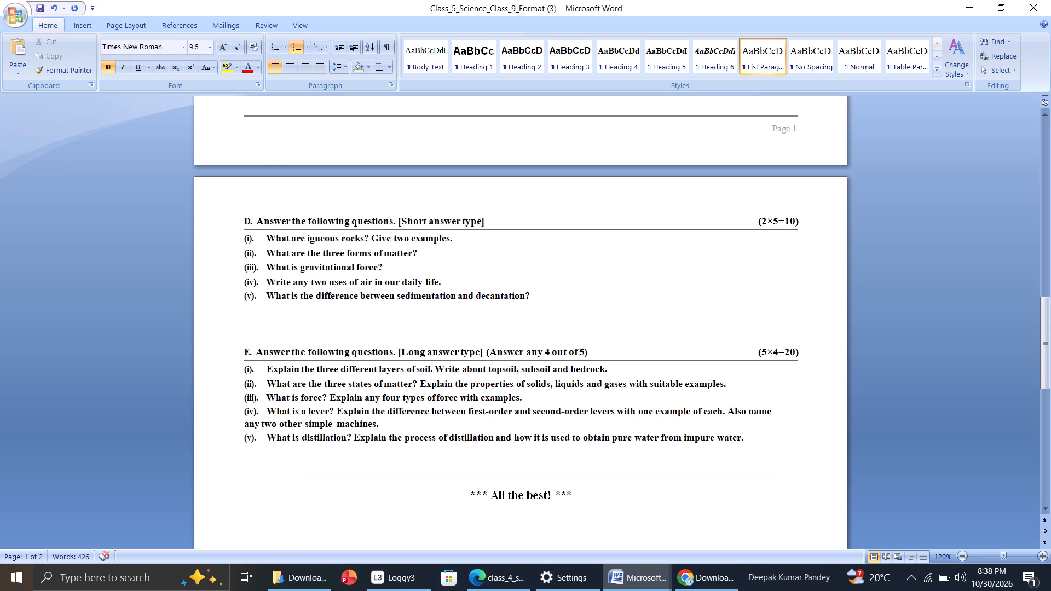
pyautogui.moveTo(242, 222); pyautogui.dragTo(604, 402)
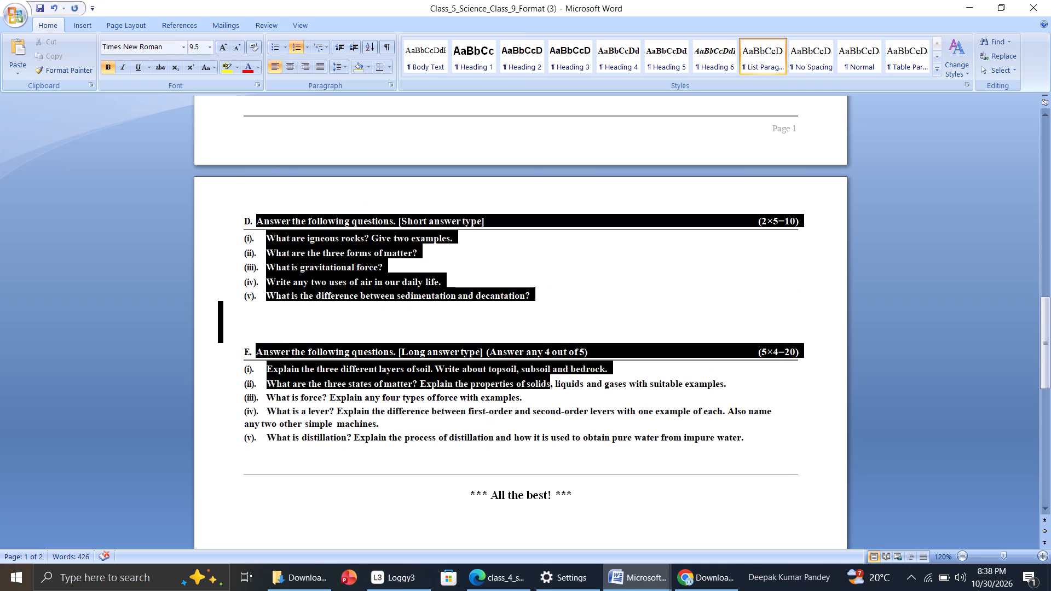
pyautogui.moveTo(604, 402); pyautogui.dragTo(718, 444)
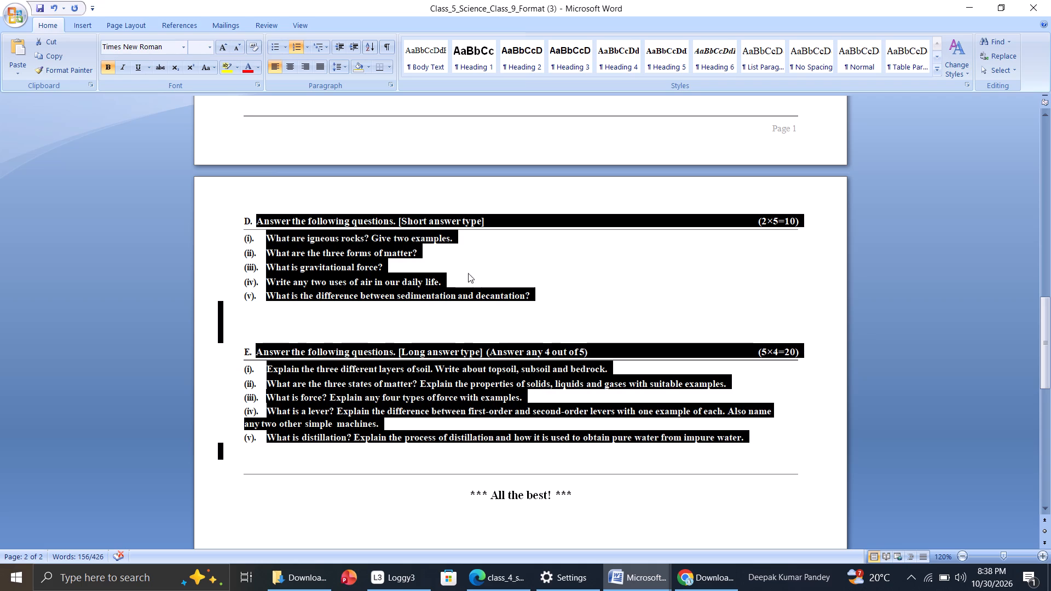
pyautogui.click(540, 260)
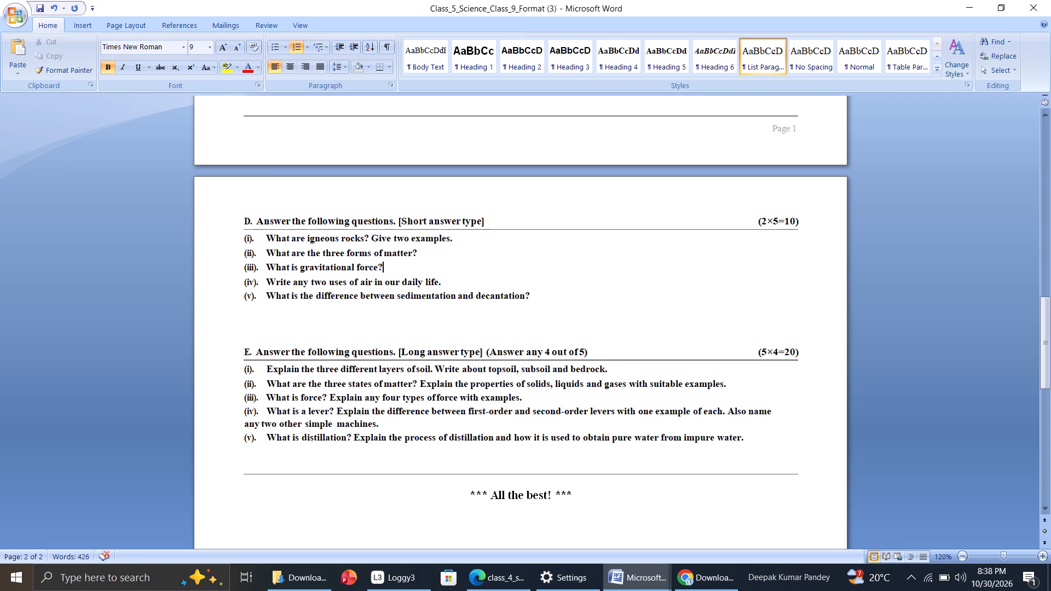
# Set the font size to 11 for sections D and E, including their headings and all their questions.
pyautogui.moveTo(255, 219); pyautogui.dragTo(749, 441)
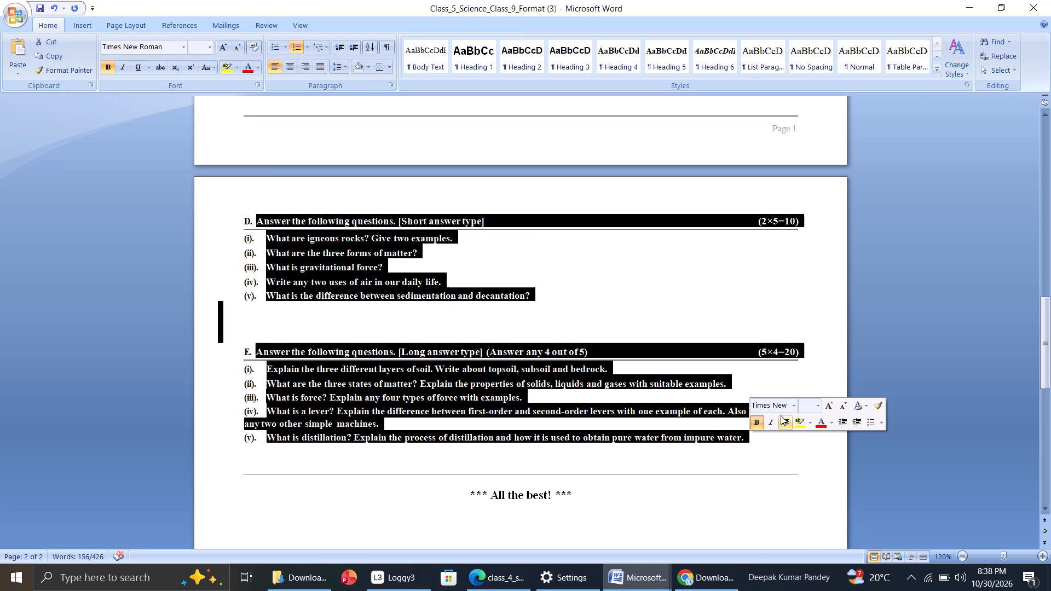
pyautogui.click(816, 410)
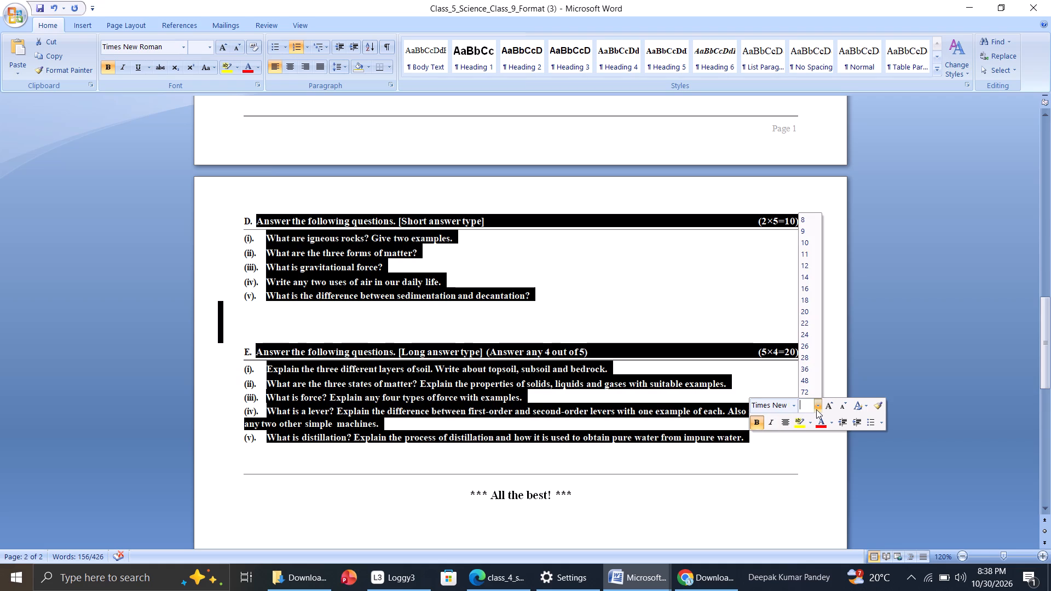
pyautogui.click(809, 250)
pyautogui.click(707, 312)
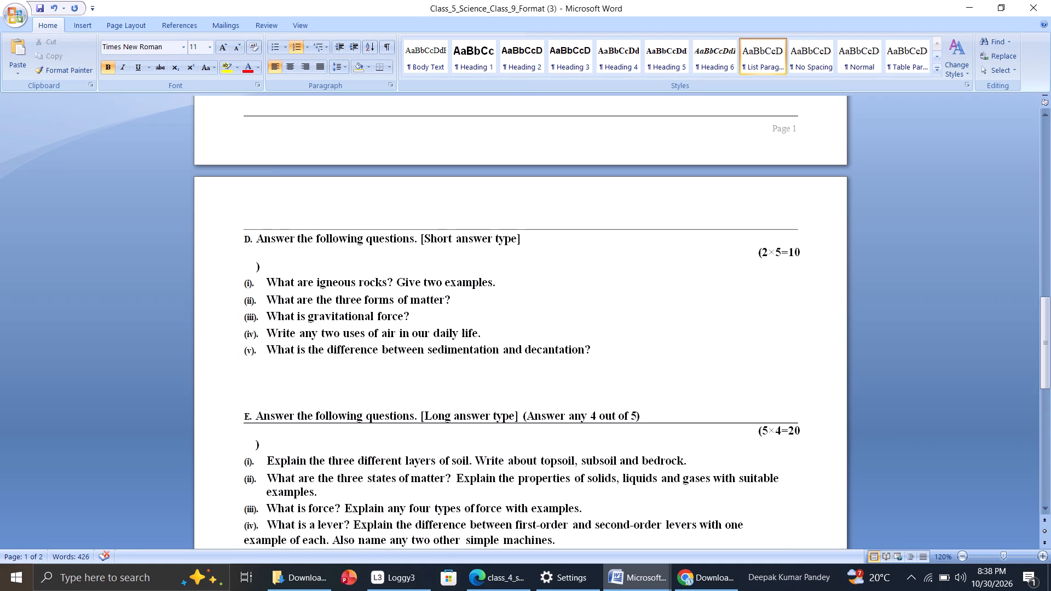
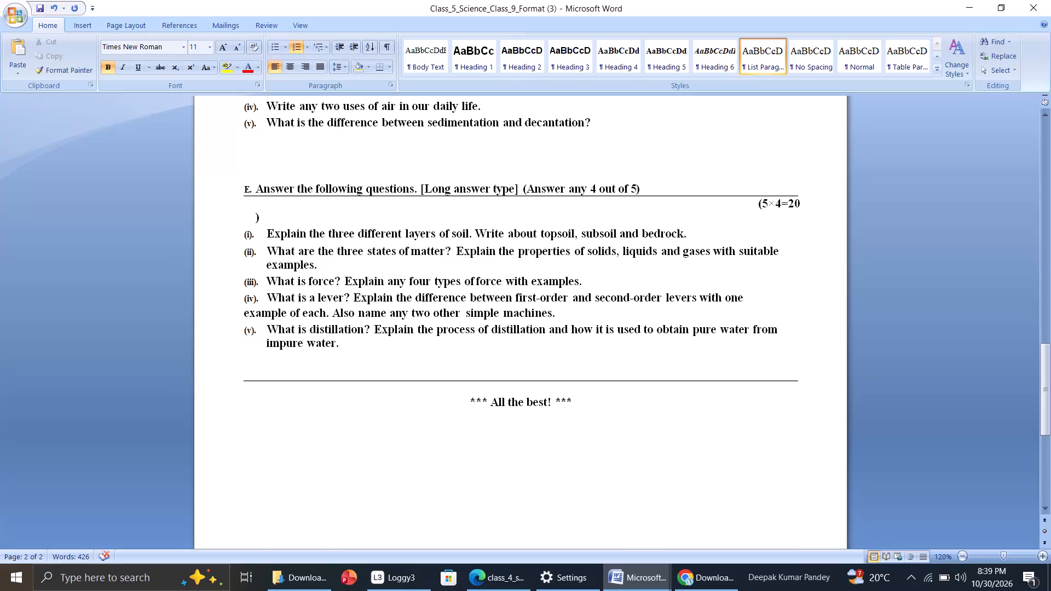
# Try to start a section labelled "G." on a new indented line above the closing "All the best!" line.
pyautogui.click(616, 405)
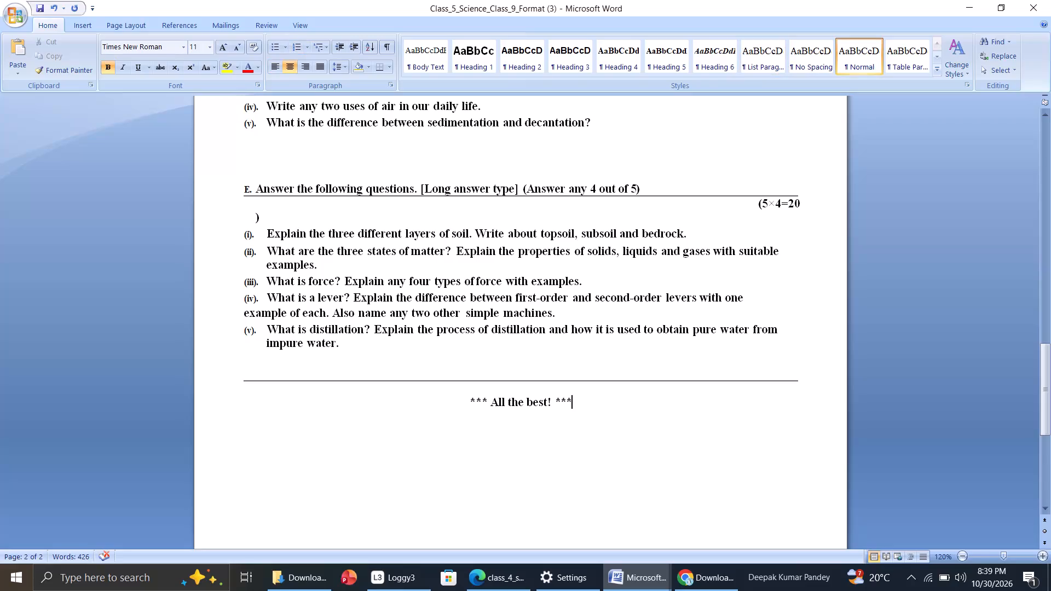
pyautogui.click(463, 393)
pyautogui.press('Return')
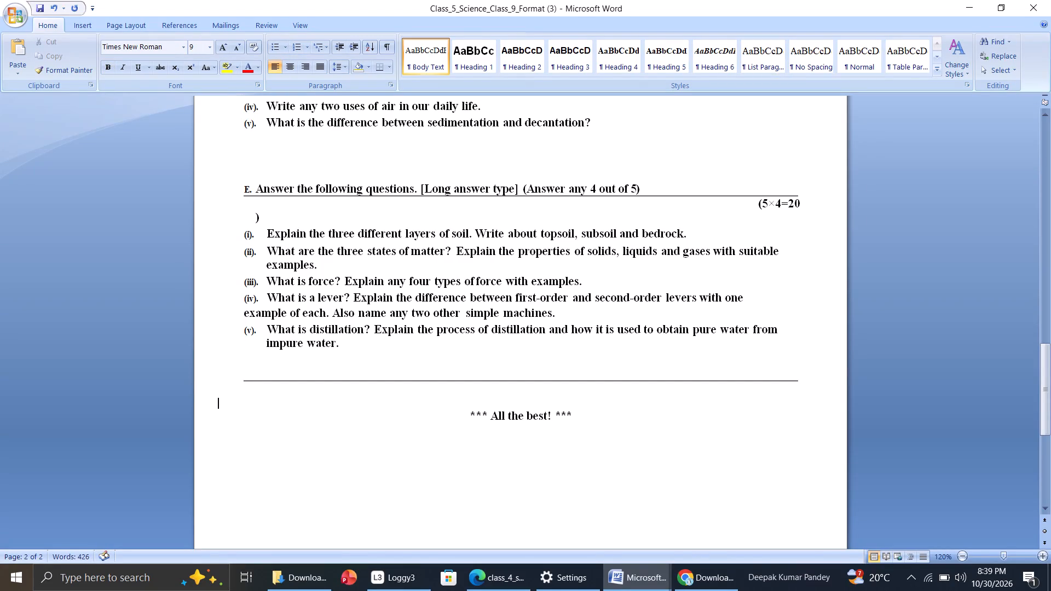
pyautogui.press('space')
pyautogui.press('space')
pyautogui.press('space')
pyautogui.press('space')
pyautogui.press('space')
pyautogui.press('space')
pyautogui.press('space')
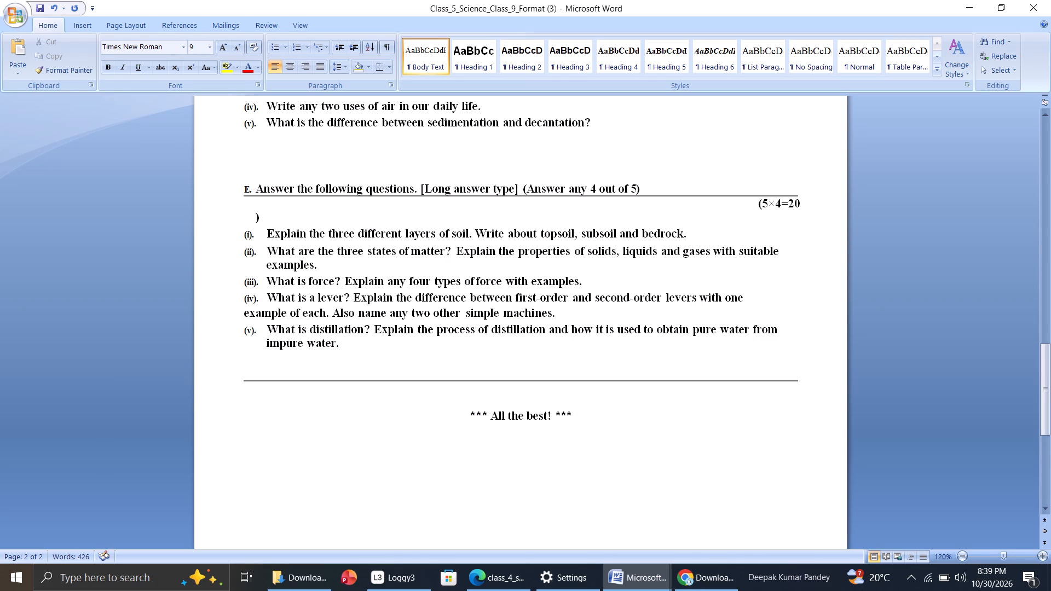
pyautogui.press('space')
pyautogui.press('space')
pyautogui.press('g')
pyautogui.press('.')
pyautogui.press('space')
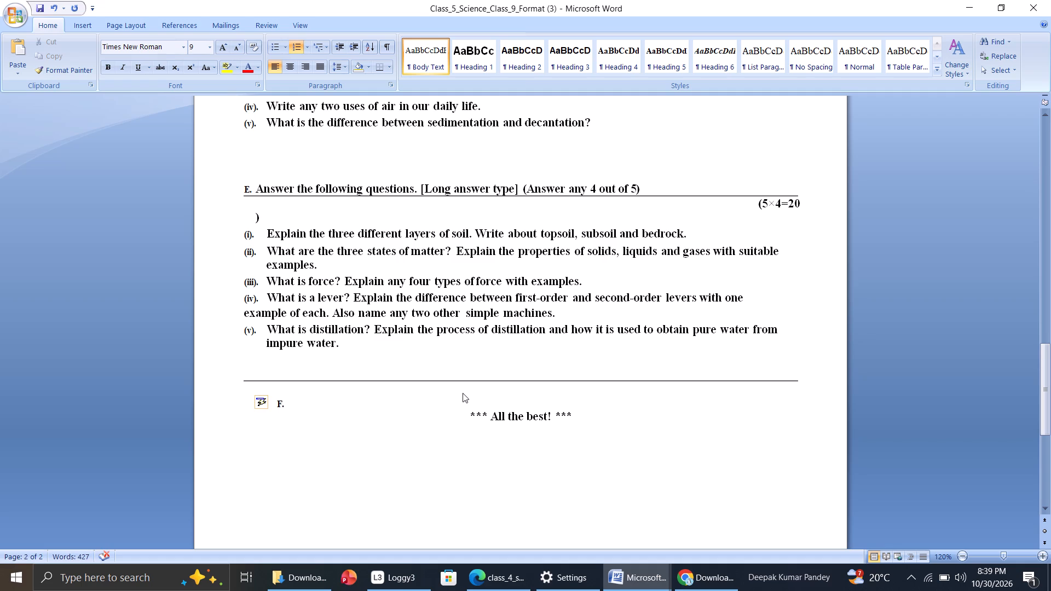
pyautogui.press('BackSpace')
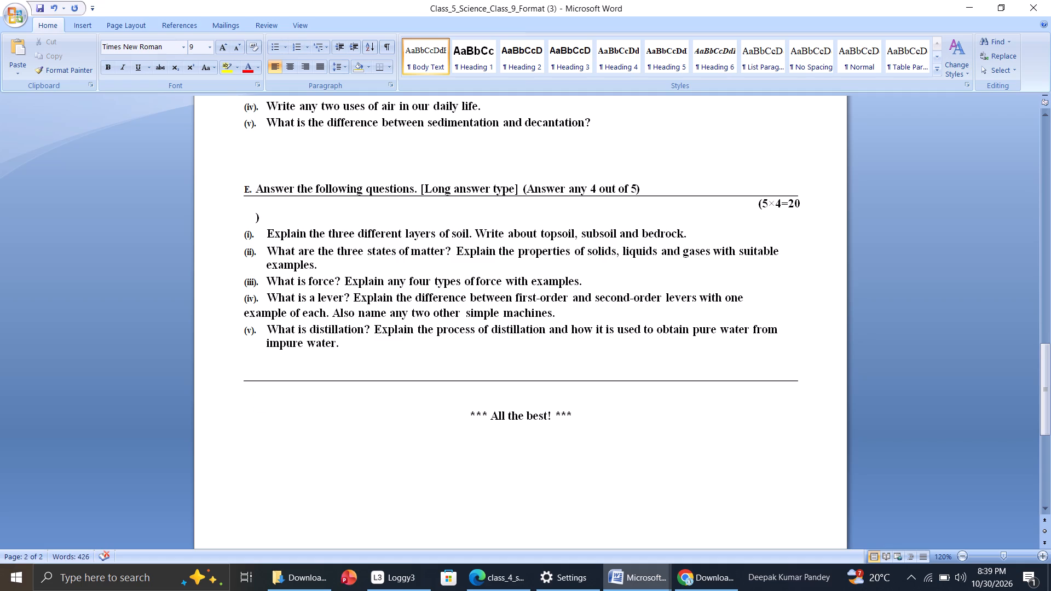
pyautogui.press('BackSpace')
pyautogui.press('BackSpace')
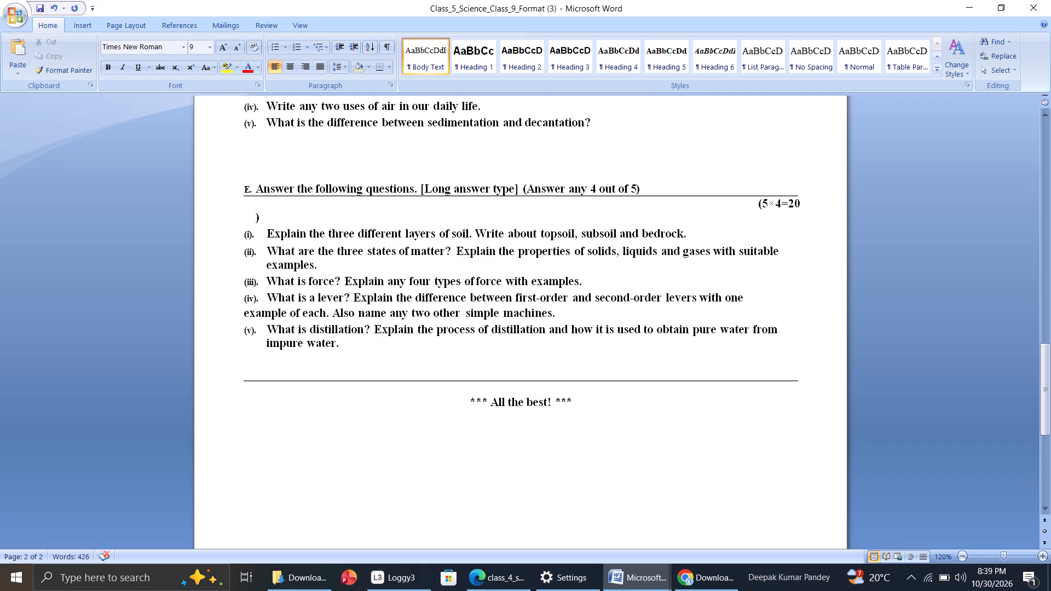
# Insert a new line above the closing "All the best!" line and try the section label "G." on it again.
pyautogui.press('Return')
pyautogui.press('space')
pyautogui.press('space')
pyautogui.press('space')
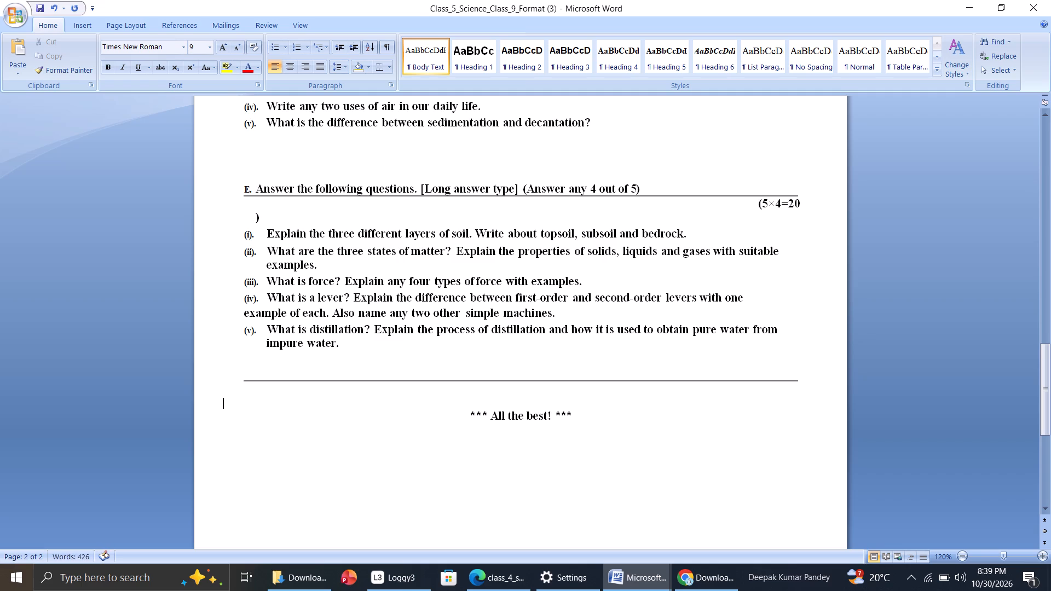
pyautogui.press('space')
pyautogui.press('space')
pyautogui.press('g')
pyautogui.press(',')
pyautogui.press('BackSpace')
pyautogui.write('.')
pyautogui.press('space')
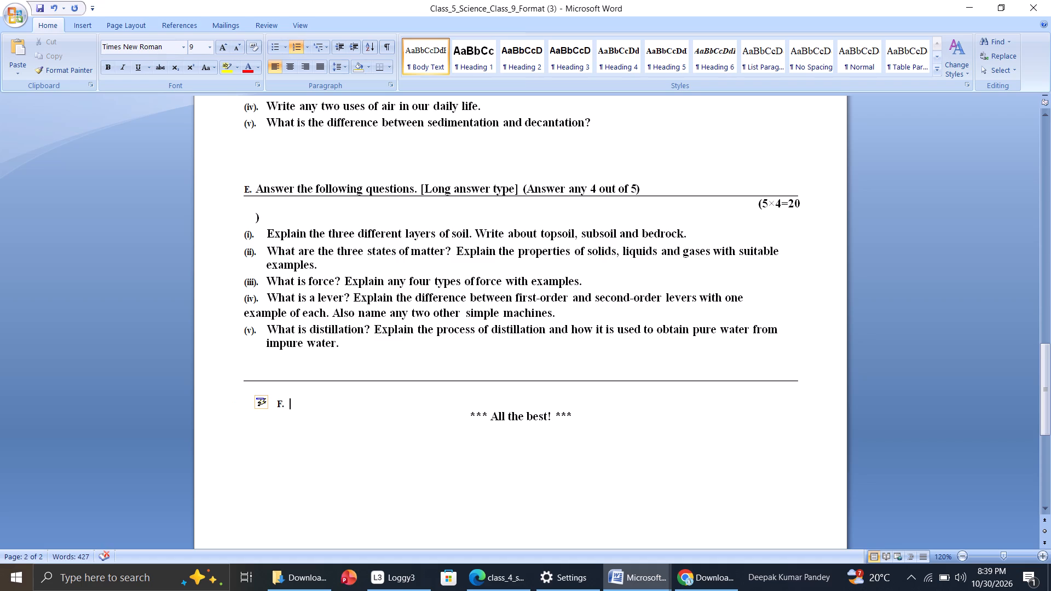
pyautogui.press('space')
pyautogui.press('BackSpace')
pyautogui.press('BackSpace')
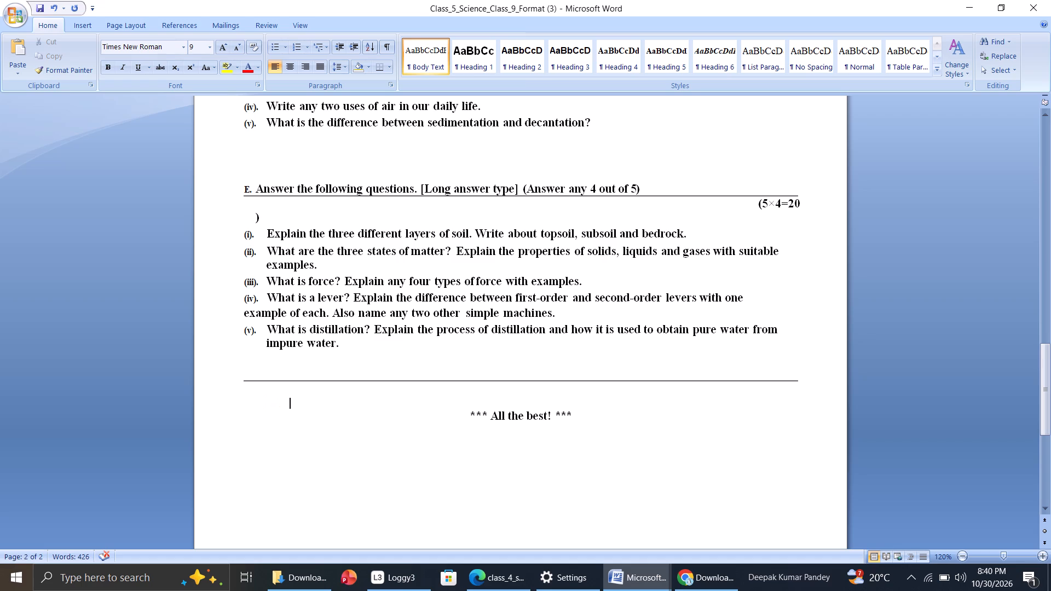
# Label the new line above "All the best!" as section "F.", followed by several spaces.
pyautogui.press('f')
pyautogui.write('.')
pyautogui.press('space')
pyautogui.press('space')
pyautogui.press('space')
pyautogui.press('space')
pyautogui.press('space')
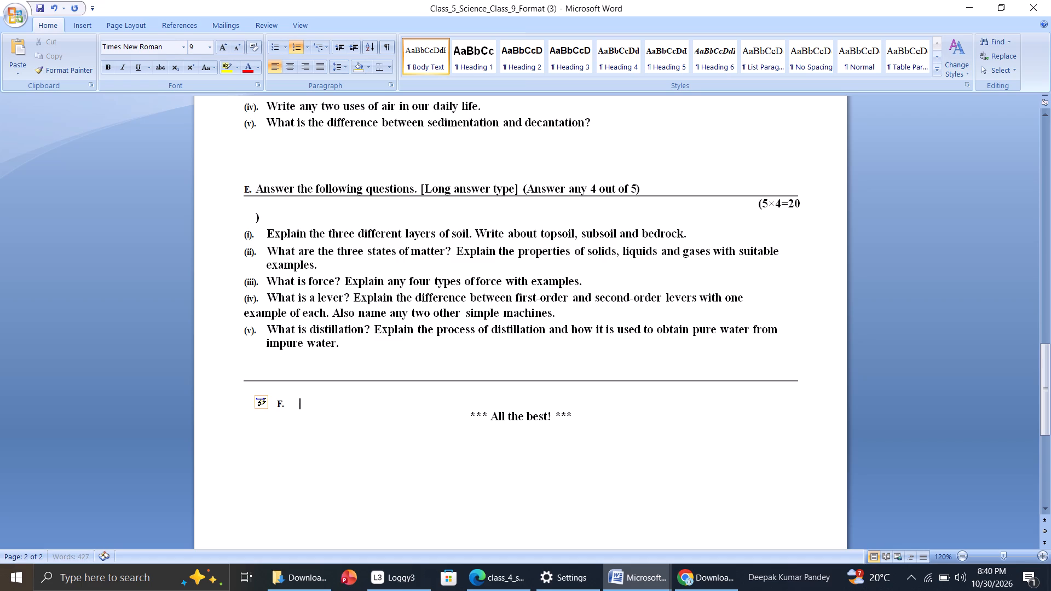
pyautogui.press('space')
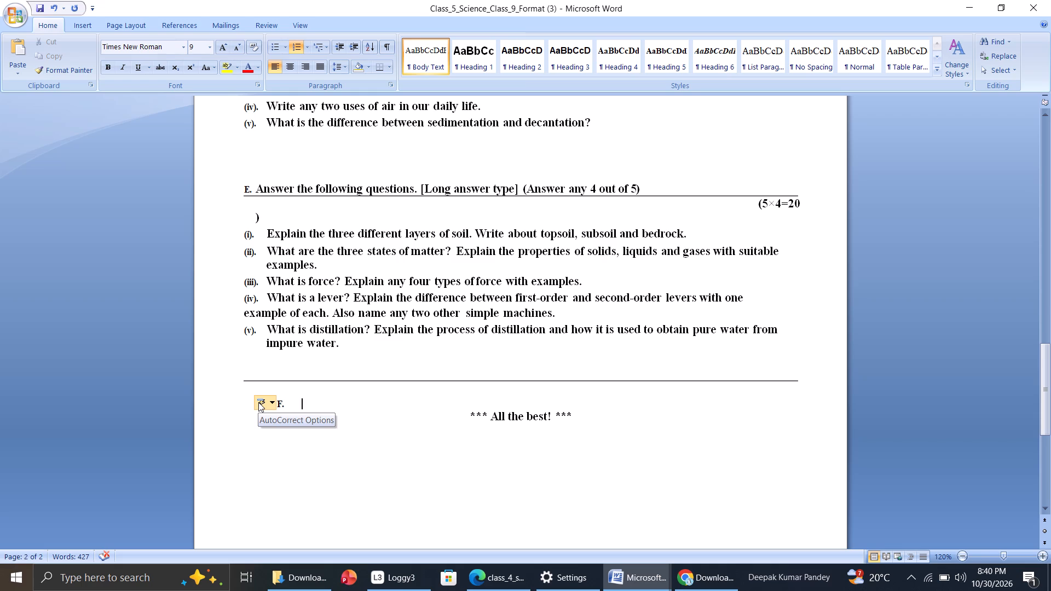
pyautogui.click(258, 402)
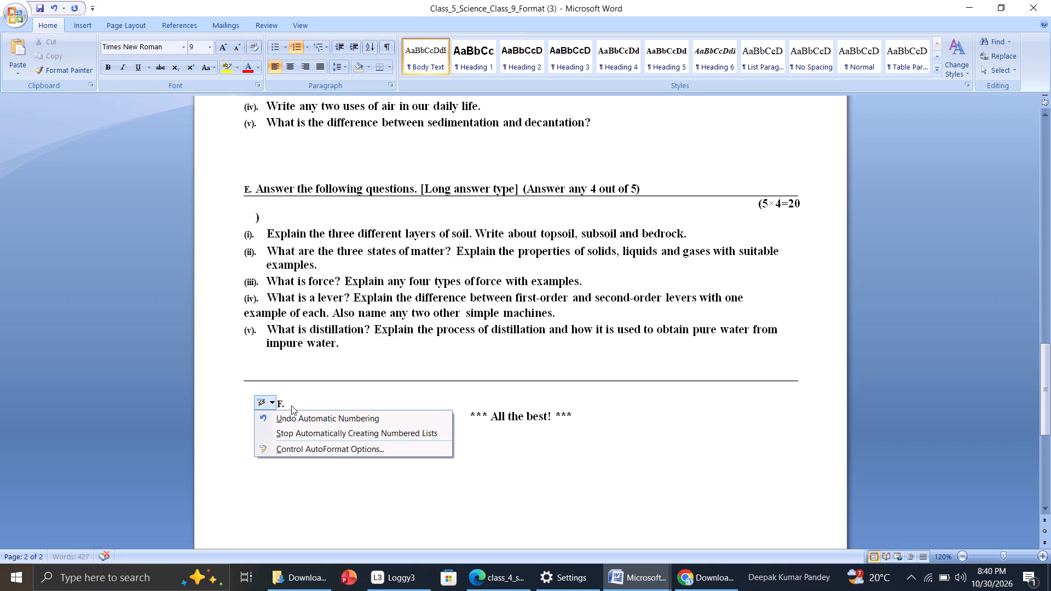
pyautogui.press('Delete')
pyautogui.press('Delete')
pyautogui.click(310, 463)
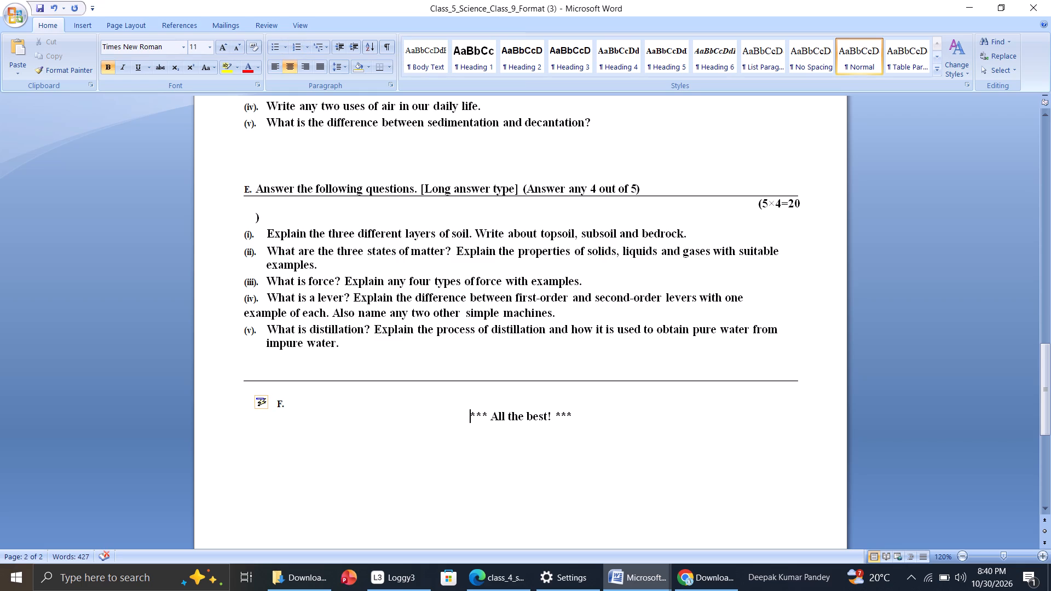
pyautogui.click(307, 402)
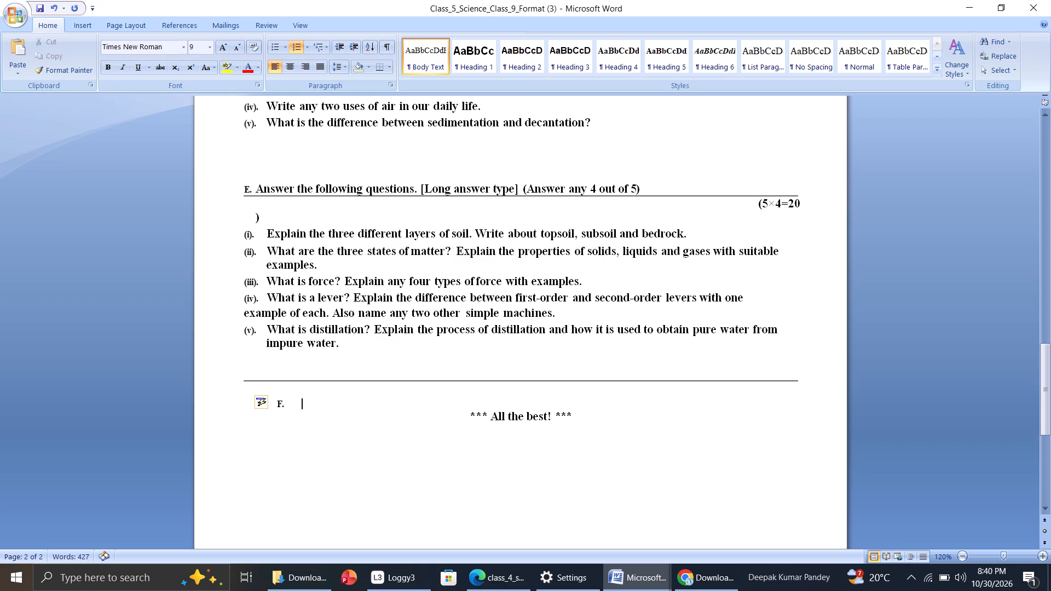
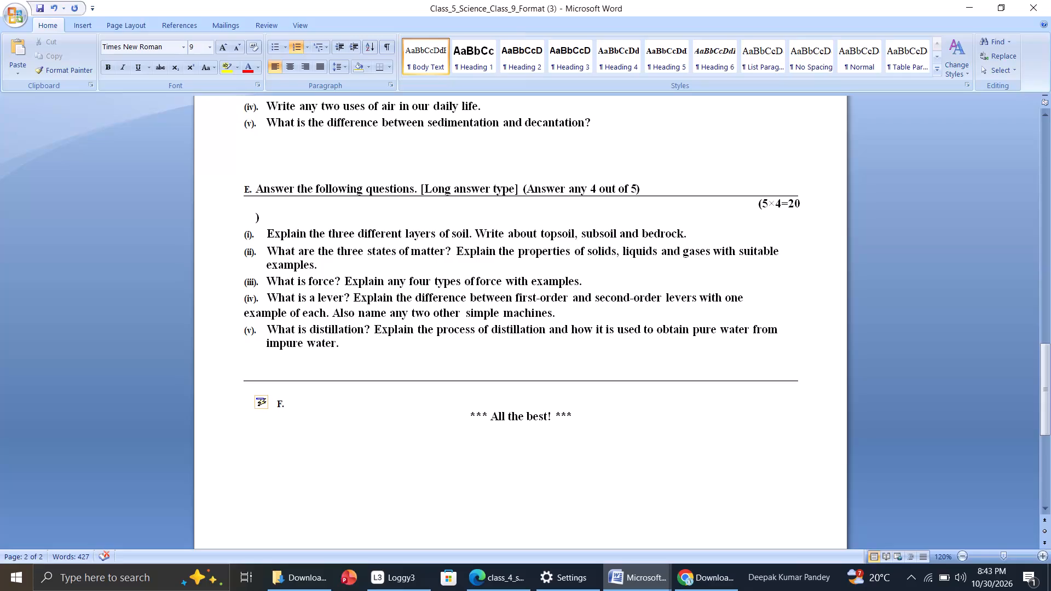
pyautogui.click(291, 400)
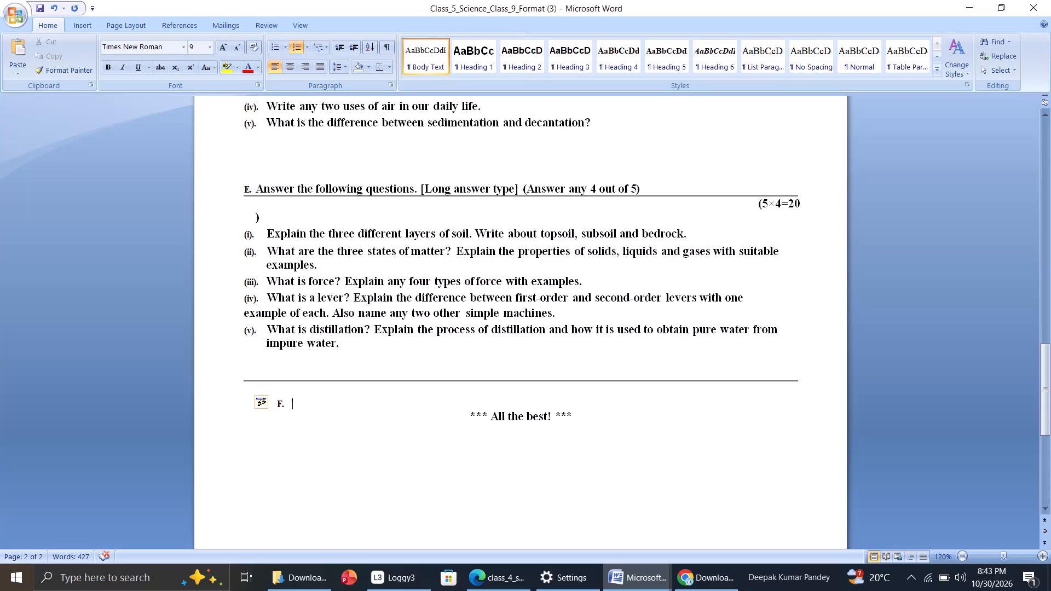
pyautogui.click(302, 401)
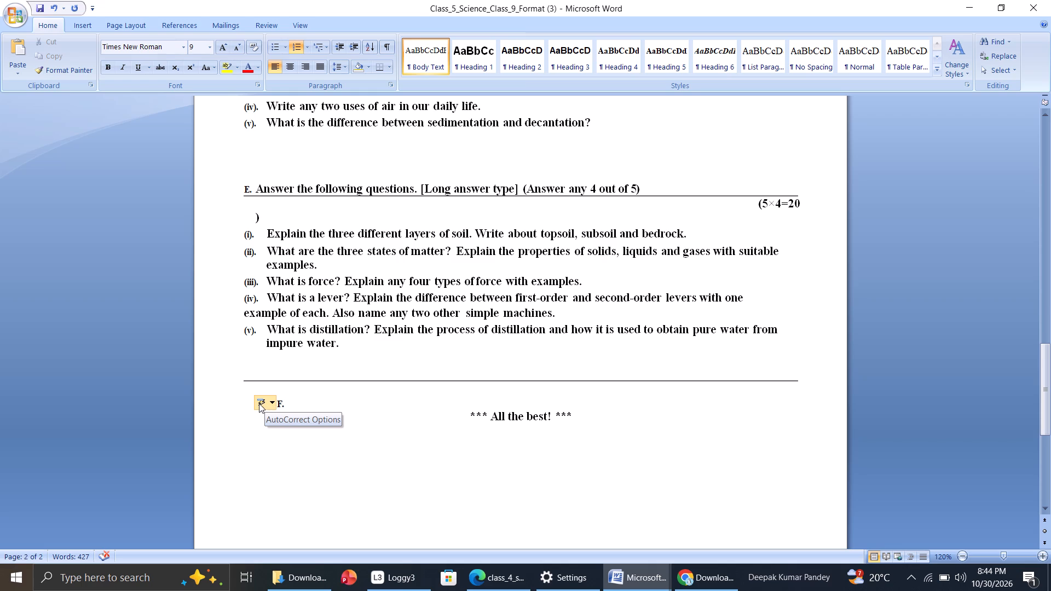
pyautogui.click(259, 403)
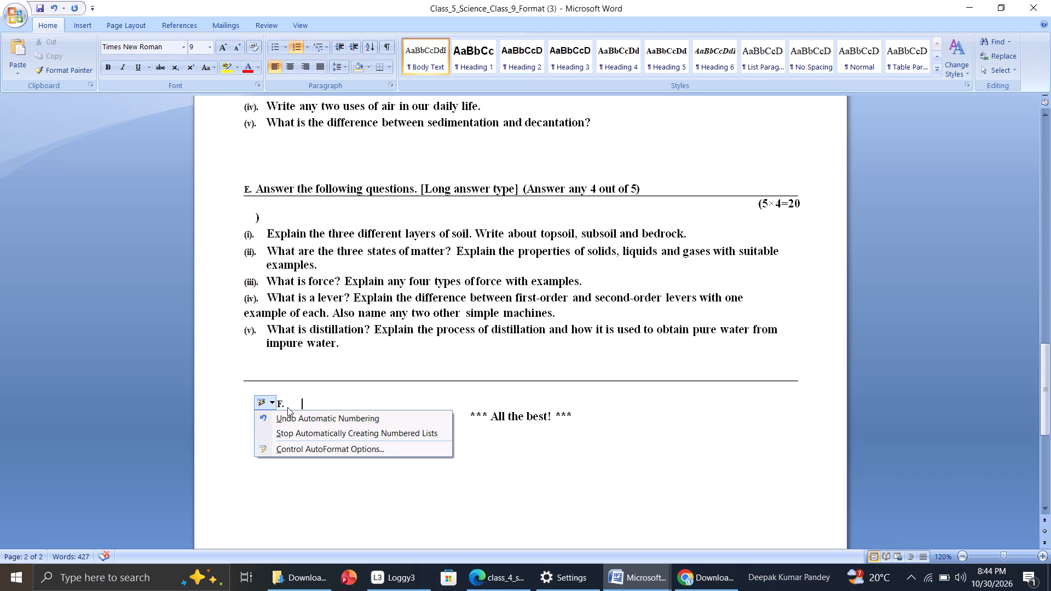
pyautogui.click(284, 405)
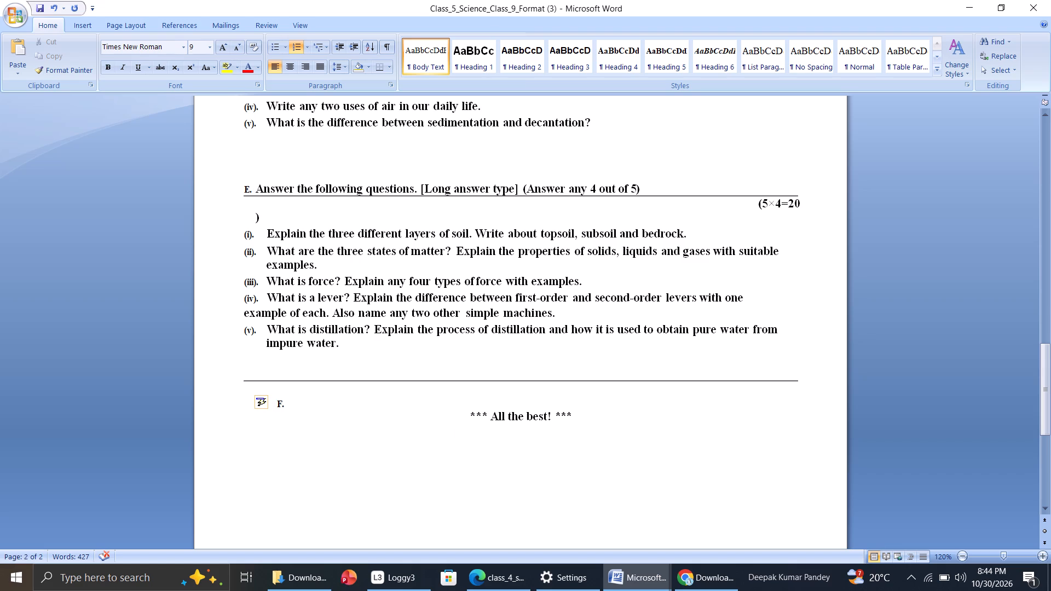
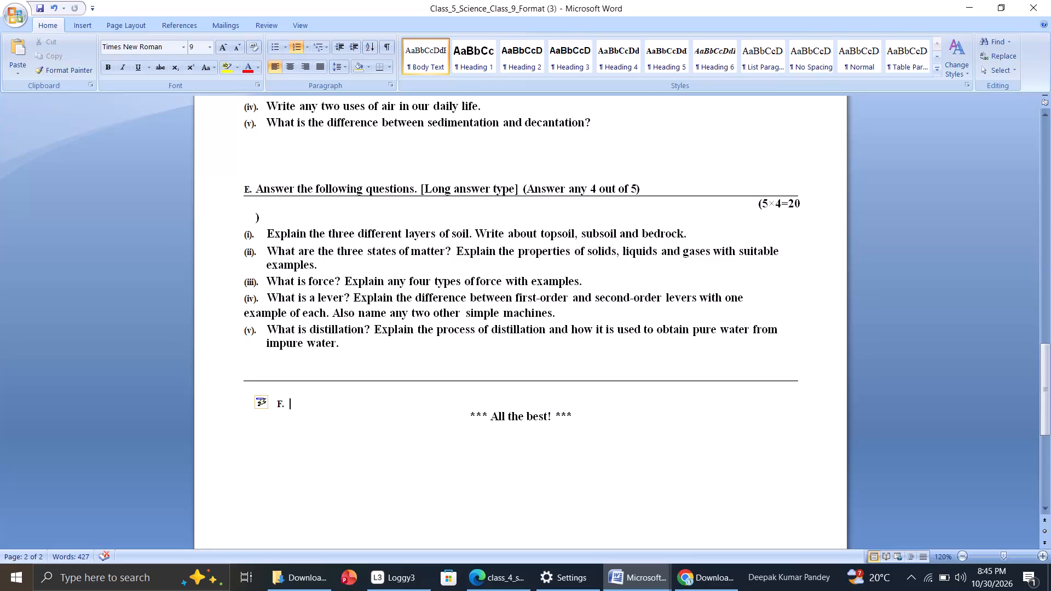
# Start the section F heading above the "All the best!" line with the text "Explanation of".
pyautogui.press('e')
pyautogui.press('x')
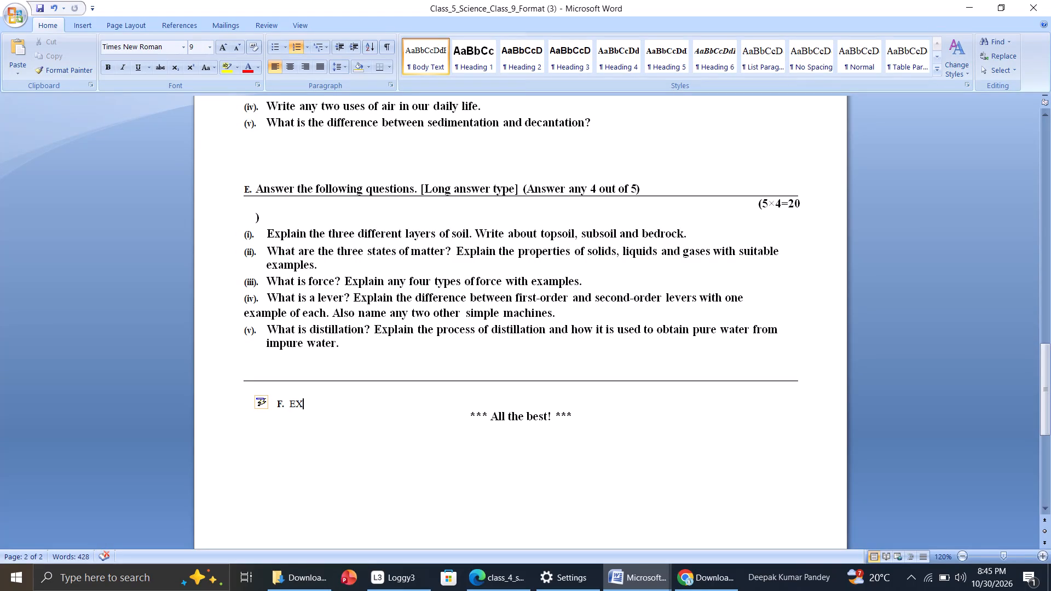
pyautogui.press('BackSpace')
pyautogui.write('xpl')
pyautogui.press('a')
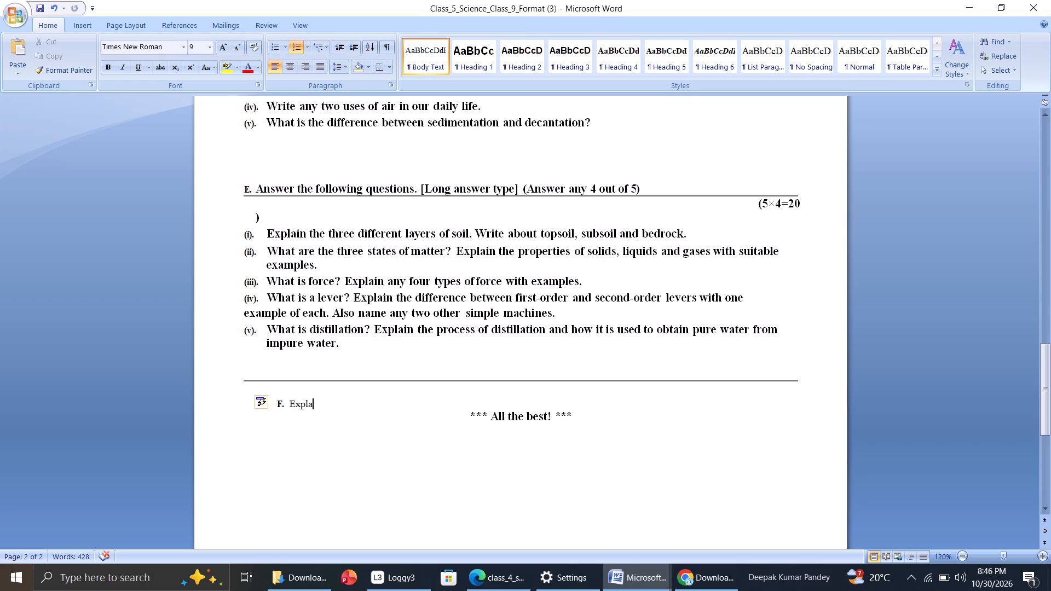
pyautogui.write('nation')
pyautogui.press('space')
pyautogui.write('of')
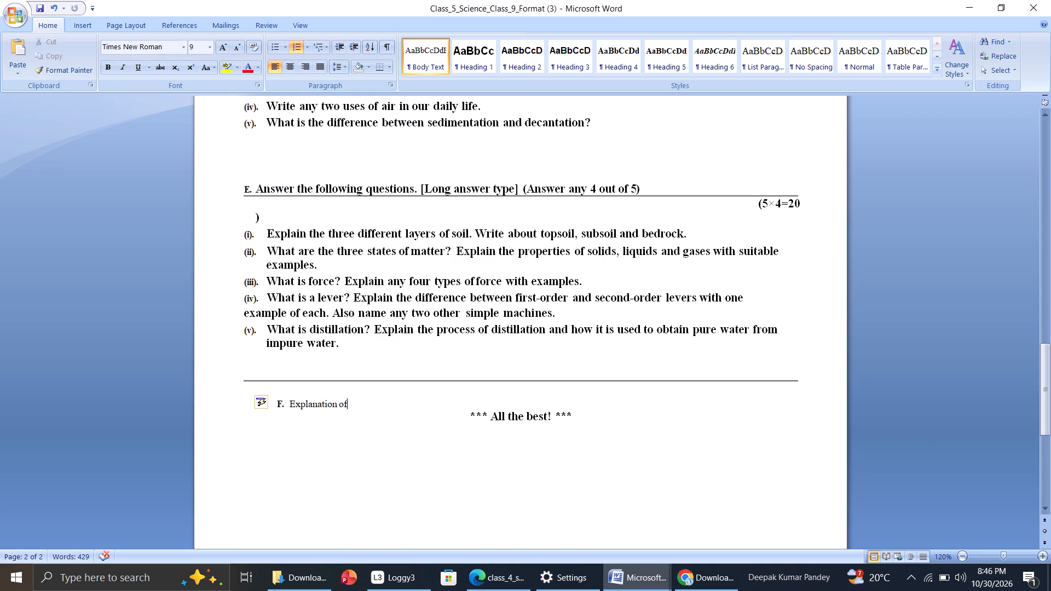
# Delete the whole section F line, including its letter label, above the "All the best!" line.
pyautogui.press('BackSpace')
pyautogui.press('BackSpace')
pyautogui.press('BackSpace')
pyautogui.press('BackSpace')
pyautogui.press('BackSpace')
pyautogui.press('BackSpace')
pyautogui.press('BackSpace')
pyautogui.press('BackSpace')
pyautogui.press('BackSpace')
pyautogui.press('BackSpace')
pyautogui.press('BackSpace')
pyautogui.press('BackSpace')
pyautogui.press('BackSpace')
pyautogui.press('BackSpace')
pyautogui.press('BackSpace')
pyautogui.press('BackSpace')
pyautogui.press('BackSpace')
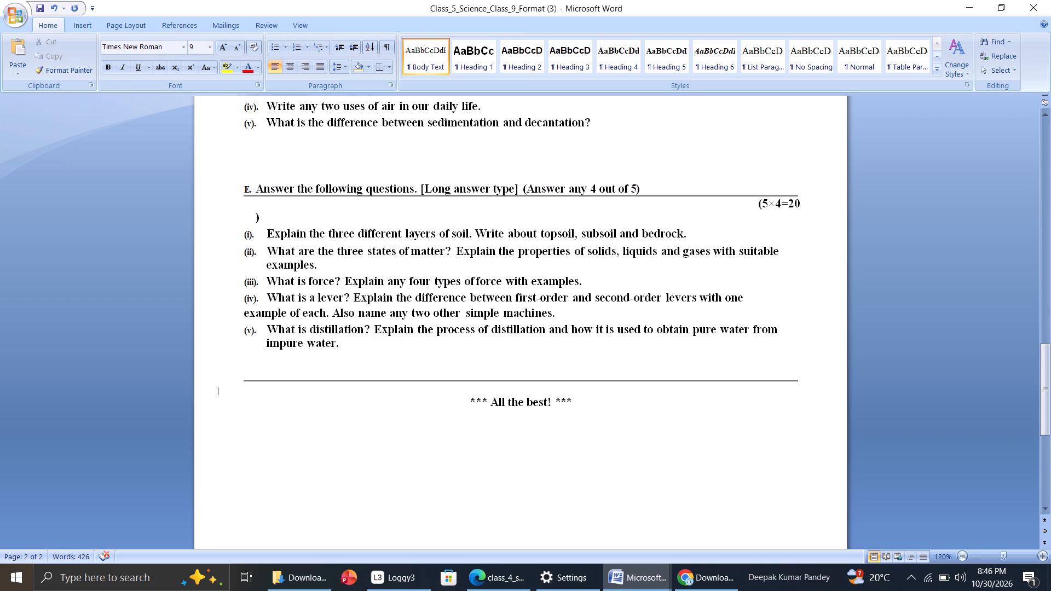
# Place the insertion point on the blank ruled line below question (v) of section E.
pyautogui.click(278, 375)
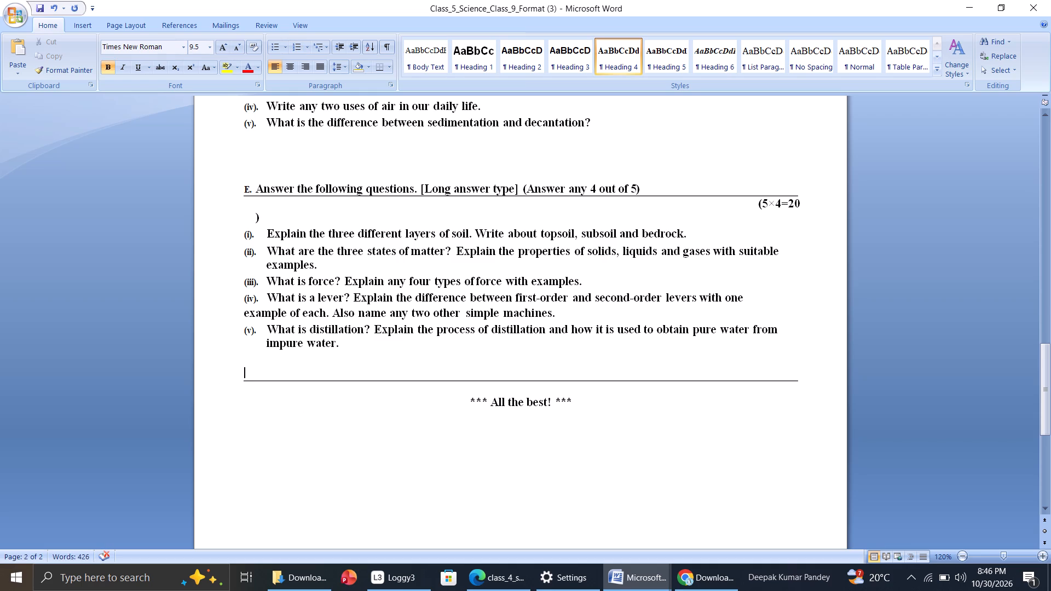
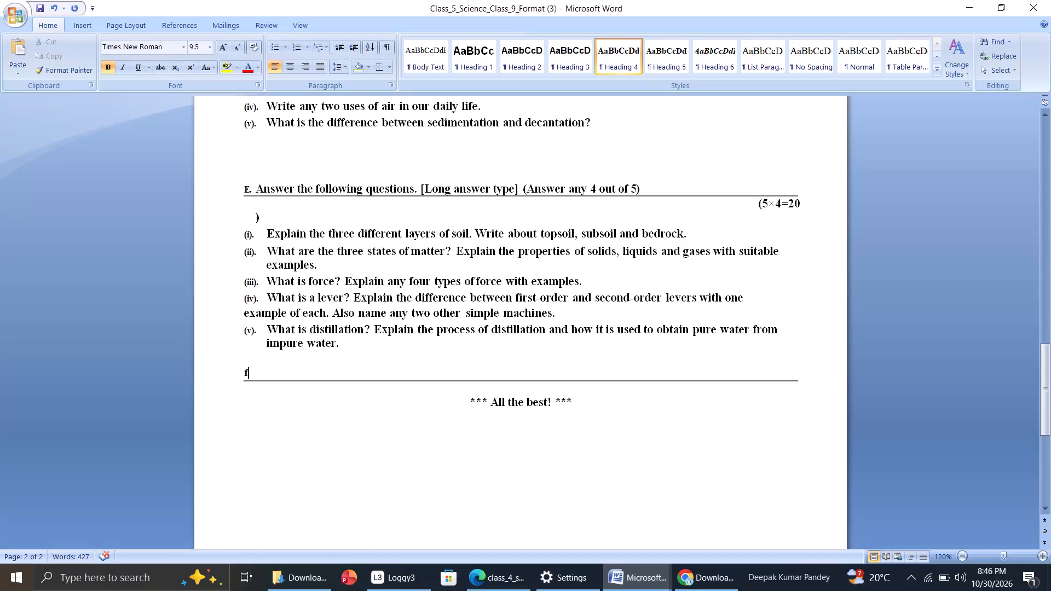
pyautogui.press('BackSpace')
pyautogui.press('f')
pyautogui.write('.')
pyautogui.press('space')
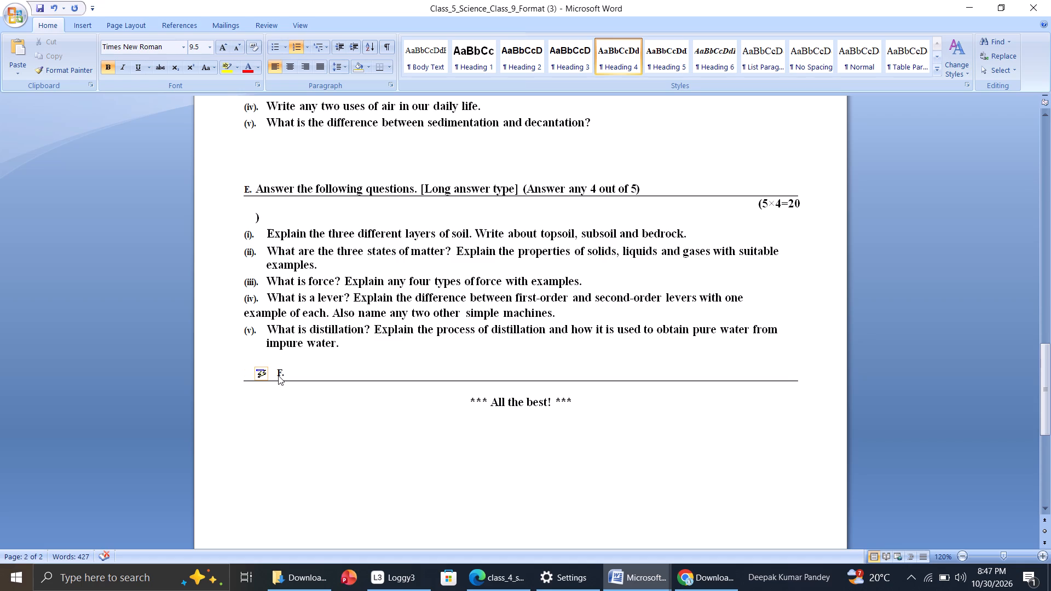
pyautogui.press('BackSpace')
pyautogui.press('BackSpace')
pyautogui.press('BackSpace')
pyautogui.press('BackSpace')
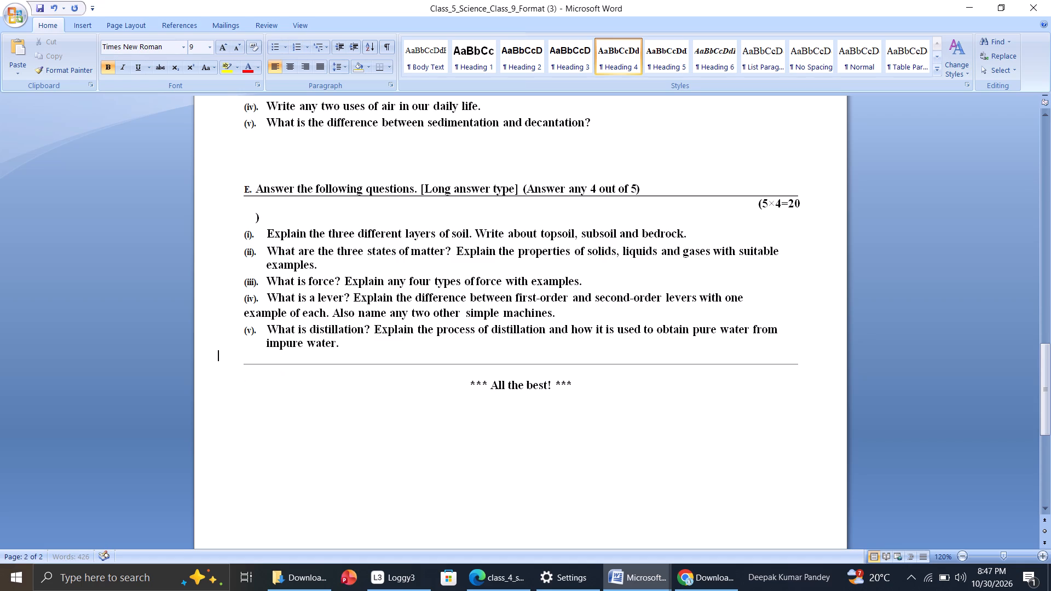
# Add a new line below question (v) of section E and indent it with ten spaces to align with the E label.
pyautogui.press('Return')
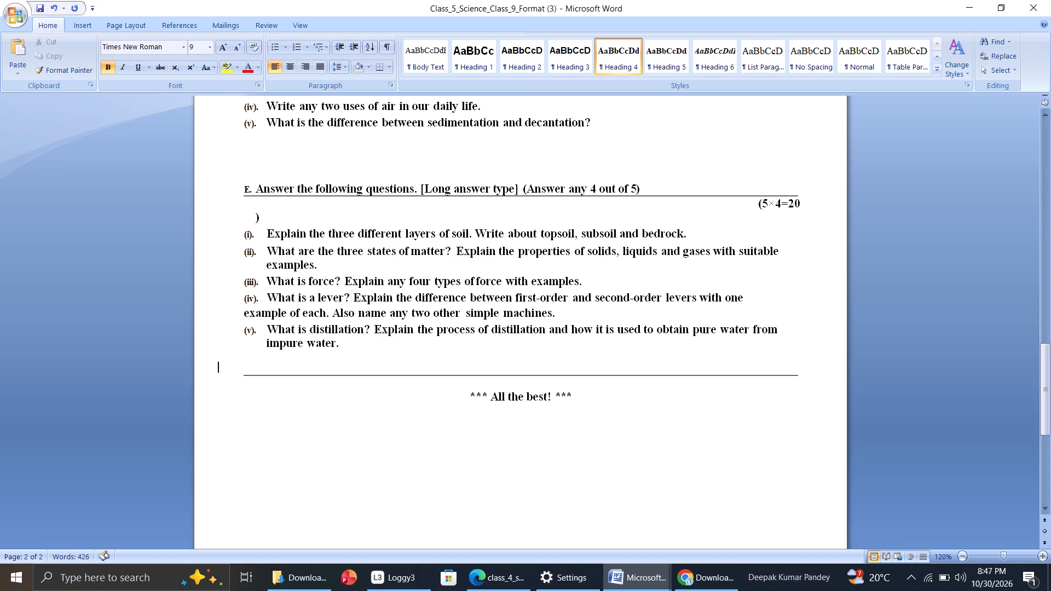
pyautogui.press('space')
pyautogui.press('space')
pyautogui.press('space')
pyautogui.press('space')
pyautogui.press('space')
pyautogui.press('space')
pyautogui.press('space')
pyautogui.press('space')
pyautogui.press('space')
pyautogui.press('space')
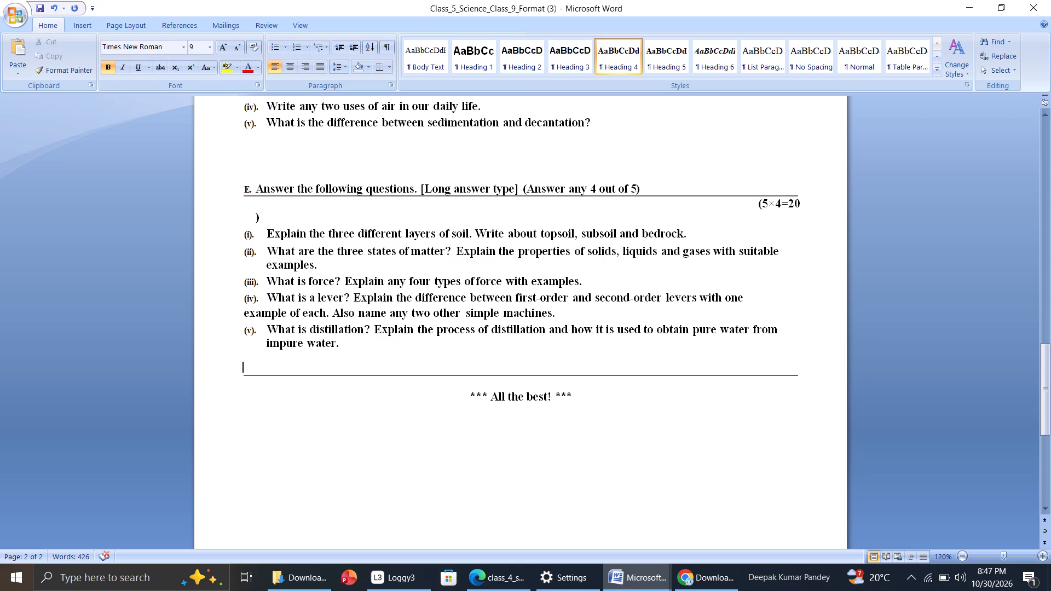
# Start the section F heading on the indented line with the text "F.Explain".
pyautogui.press('f')
pyautogui.press('.')
pyautogui.press('e')
pyautogui.press('x')
pyautogui.press('BackSpace')
pyautogui.write('xplain')
# Insert two spaces between "F." and "Explain" in the section F heading.
pyautogui.press('Left')
pyautogui.press('Left')
pyautogui.press('Left')
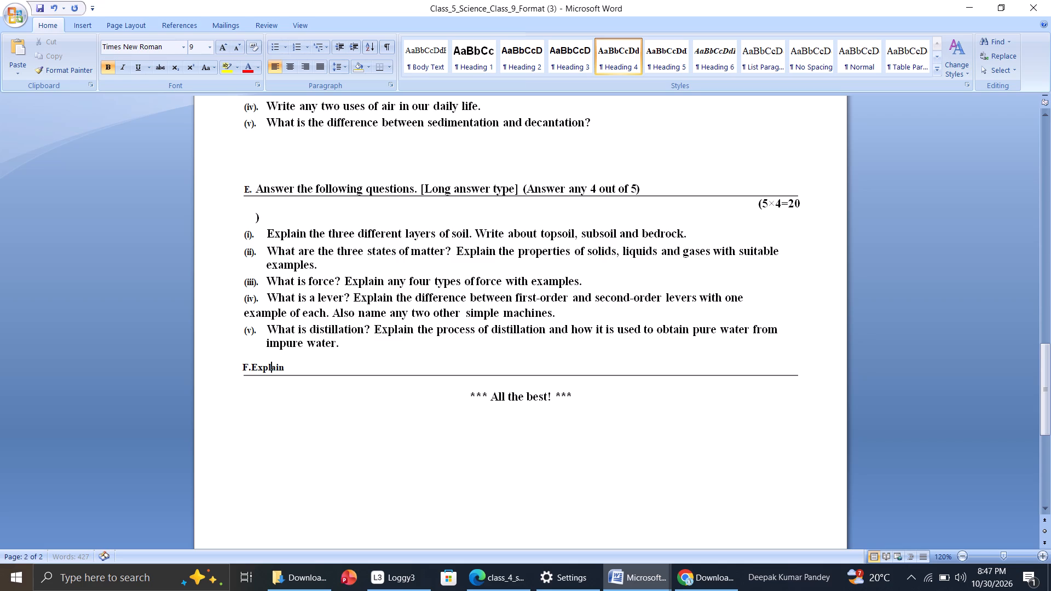
pyautogui.press('Left')
pyautogui.press('Left')
pyautogui.press('Left')
pyautogui.press('Left')
pyautogui.press('space')
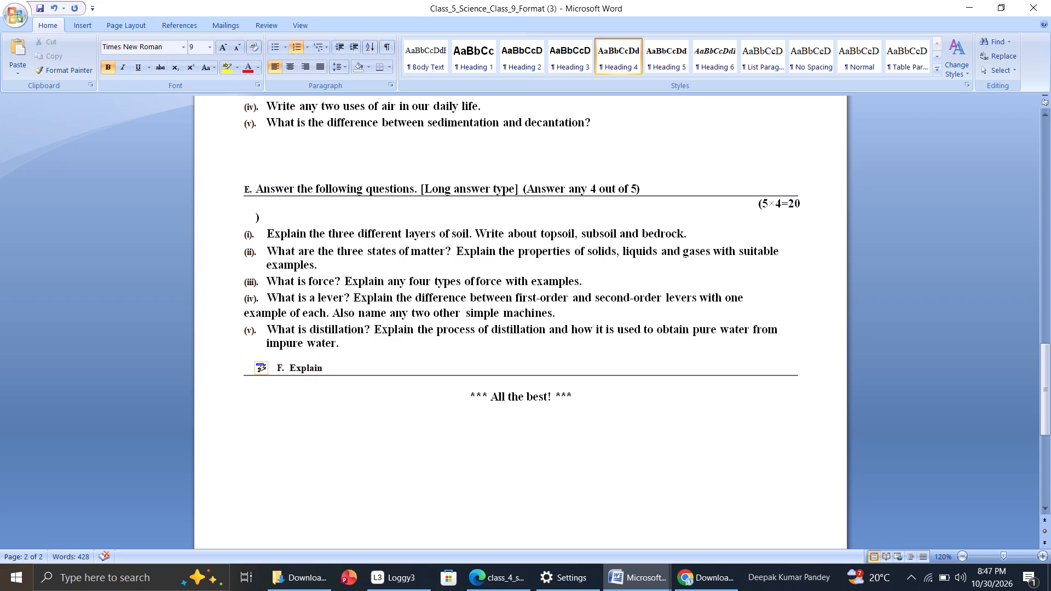
pyautogui.press('space')
# Continue the section F heading with a space after "Explain".
pyautogui.click(344, 373)
pyautogui.press('space')
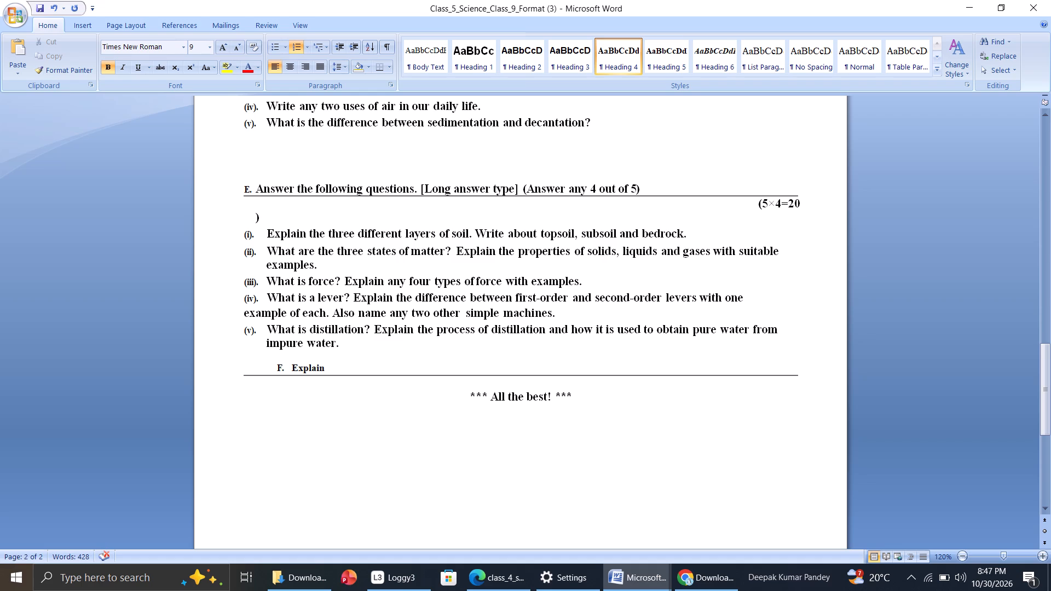
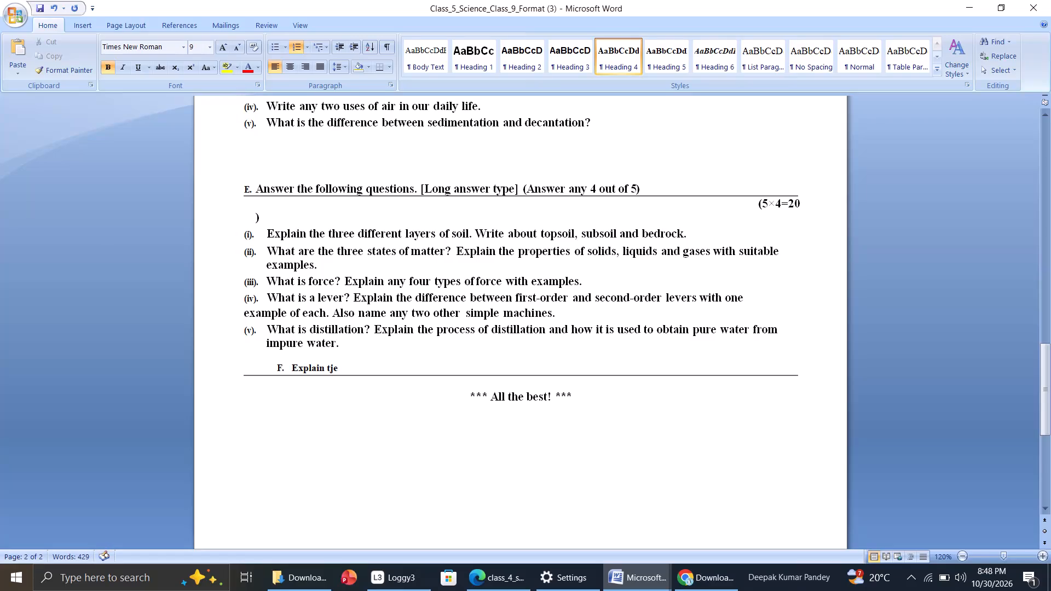
# Continue the section F heading after "Explain" with the text "the Method Of purification", correcting the misspelled "the".
pyautogui.press('BackSpace')
pyautogui.press('BackSpace')
pyautogui.write('he')
pyautogui.press('space')
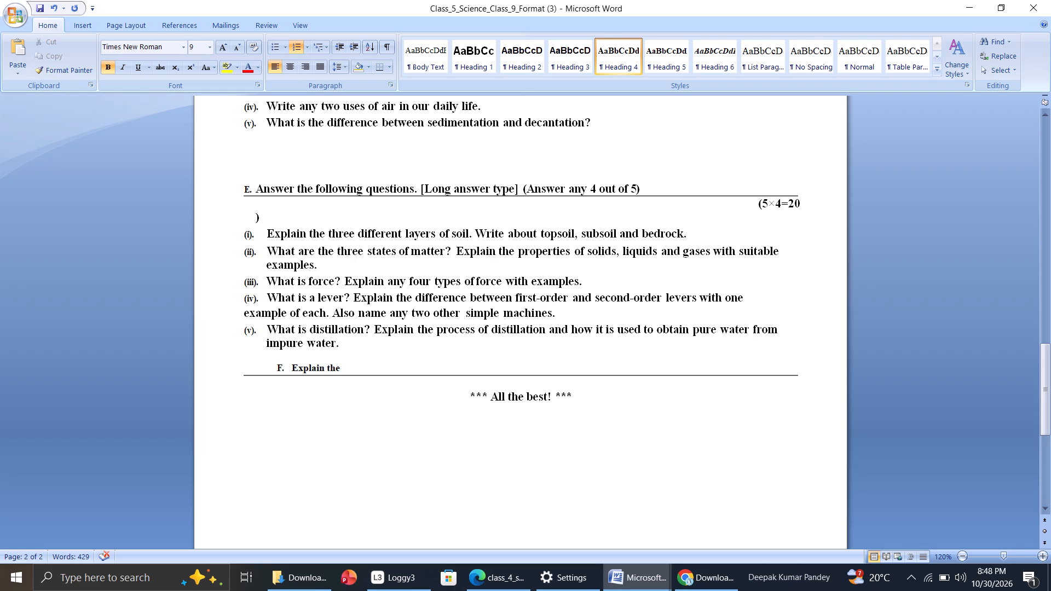
pyautogui.write('me')
pyautogui.press('BackSpace')
pyautogui.press('BackSpace')
pyautogui.press('m')
pyautogui.write('ethod')
pyautogui.press('space')
pyautogui.press('o')
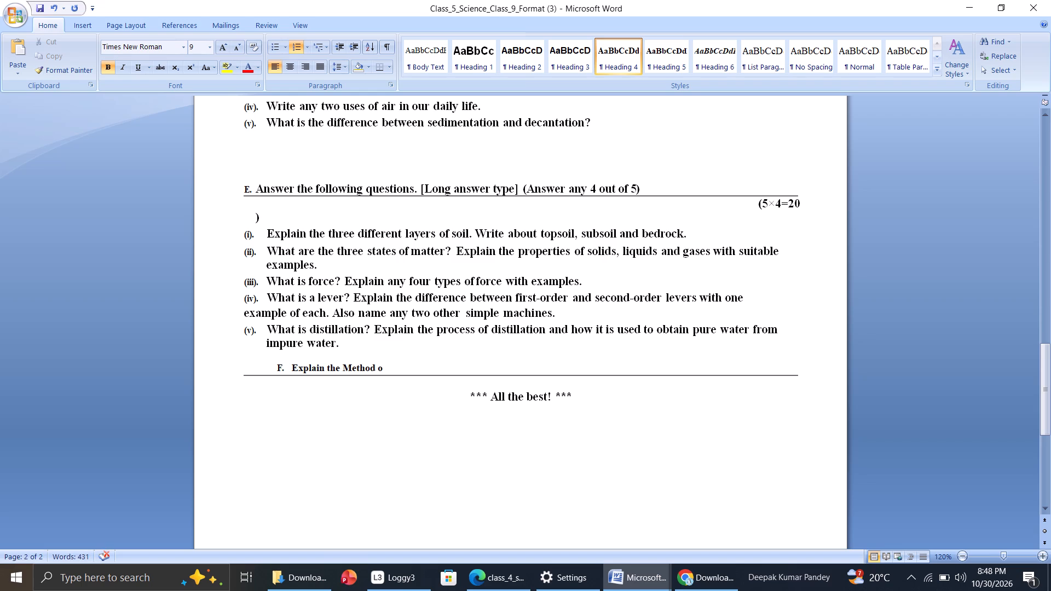
pyautogui.press('BackSpace')
pyautogui.press('o')
pyautogui.write('f')
pyautogui.press('space')
pyautogui.press('p')
pyautogui.write('urification')
pyautogui.press('space')
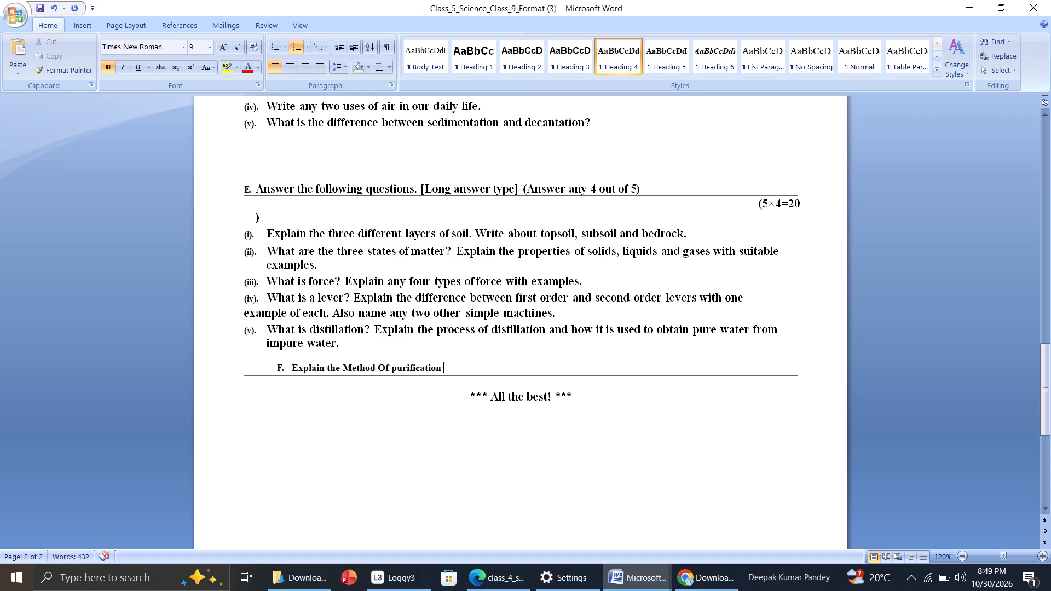
# Capitalise the first letter of "Purification" in the section F heading.
pyautogui.click(395, 370)
pyautogui.press('BackSpace')
pyautogui.press('p')
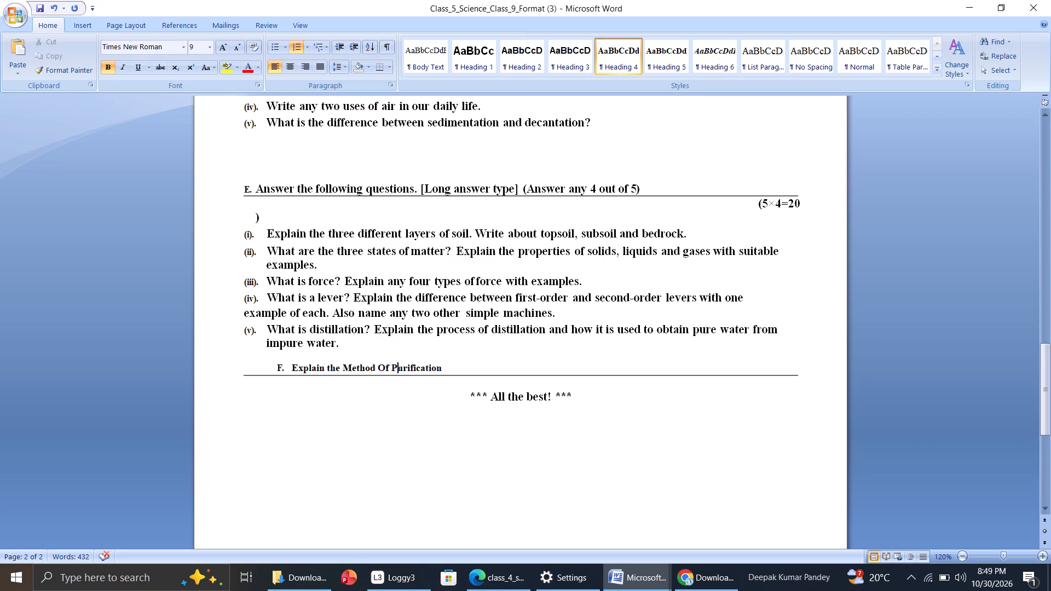
# Complete the section F heading after "Purification" with the text "Of Water.", including the full stop.
pyautogui.click(460, 370)
pyautogui.press('o')
pyautogui.press('g')
pyautogui.press('BackSpace')
pyautogui.write('f')
pyautogui.press('space')
pyautogui.press('space')
pyautogui.write('.')
# Add thirty spaces after "Water." at the end of the section F heading.
pyautogui.press('space')
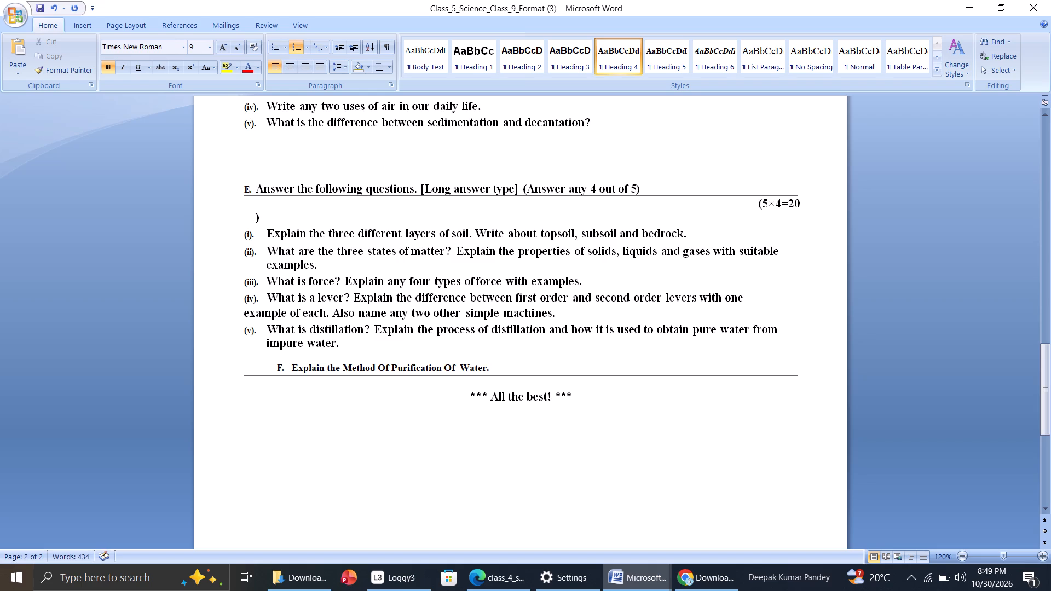
pyautogui.press('space')
pyautogui.press('space')
pyautogui.press('space')
pyautogui.press('space')
pyautogui.press('space')
pyautogui.press('space')
pyautogui.press('space')
pyautogui.press('space')
pyautogui.press('space')
pyautogui.press('space')
pyautogui.press('space')
pyautogui.press('space')
pyautogui.press('space')
pyautogui.press('space')
pyautogui.press('space')
pyautogui.press('space')
pyautogui.press('space')
pyautogui.press('space')
pyautogui.press('space')
pyautogui.press('space')
pyautogui.press('space')
pyautogui.press('space')
pyautogui.press('space')
pyautogui.press('space')
pyautogui.press('space')
pyautogui.press('space')
pyautogui.press('space')
pyautogui.press('space')
pyautogui.press('space')
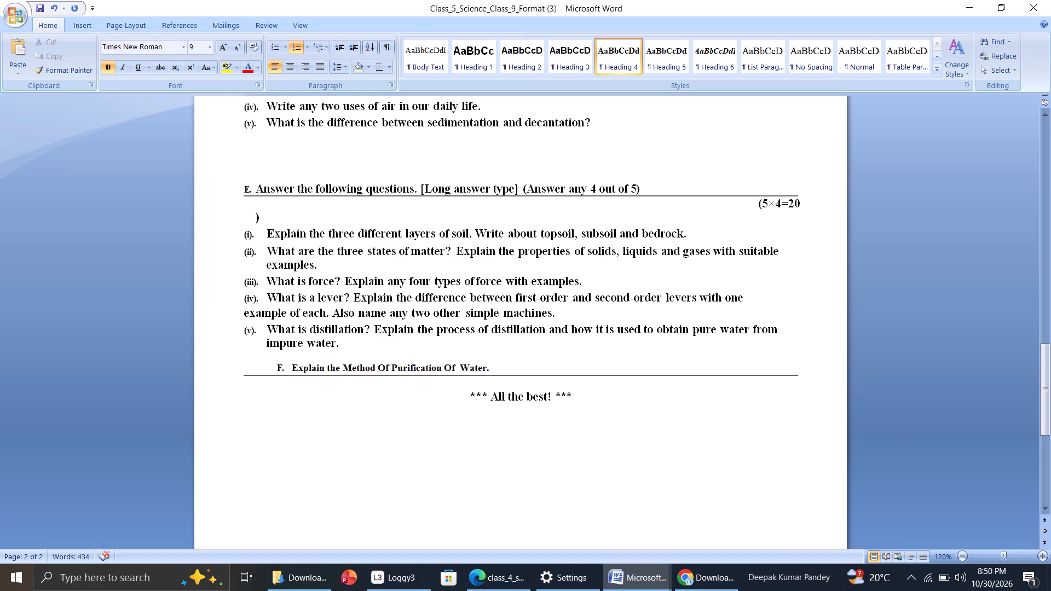
# Remove four of the trailing spaces just after "Water." in the section F heading.
pyautogui.click(504, 373)
pyautogui.press('BackSpace')
pyautogui.press('BackSpace')
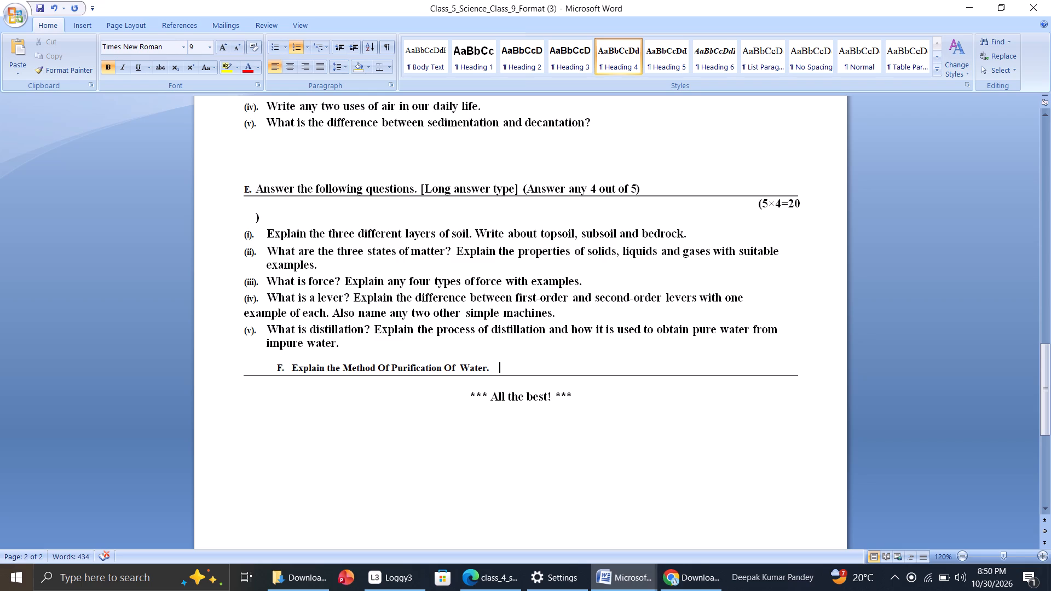
pyautogui.press('BackSpace')
pyautogui.press('BackSpace')
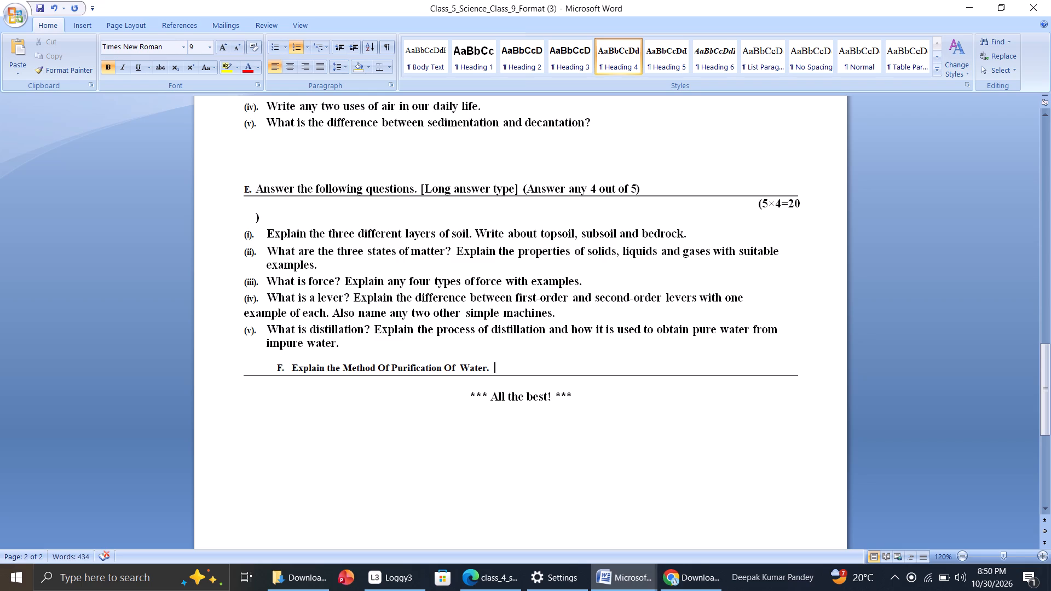
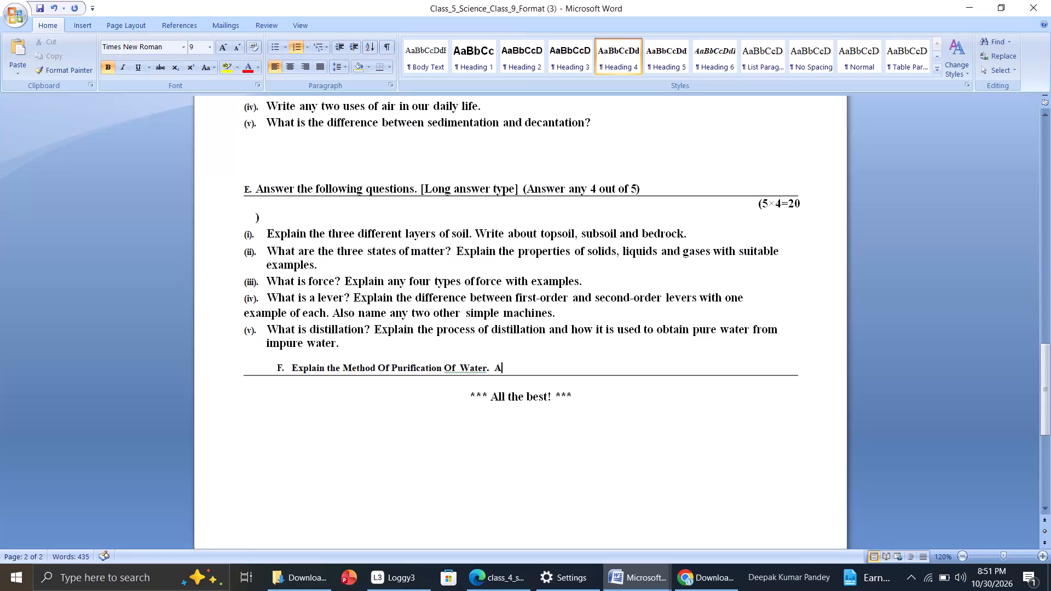
# Continue the section F heading after "Water." so the added sentence reads "And Make One Diagram.".
pyautogui.write('nd')
pyautogui.press('space')
pyautogui.press('m')
pyautogui.press('o')
pyautogui.write('ne')
pyautogui.press('space')
pyautogui.press('d')
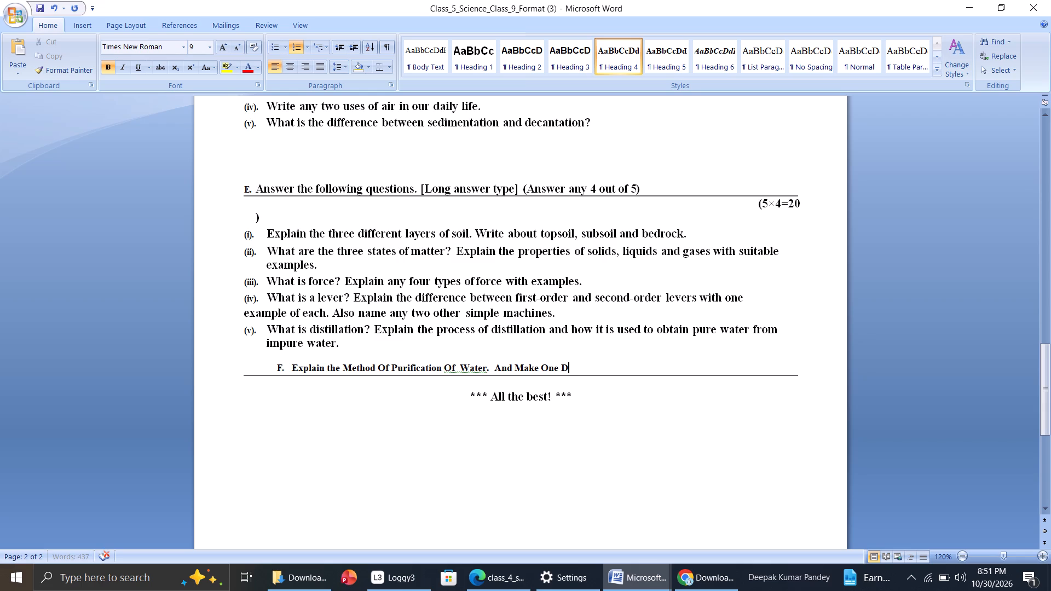
pyautogui.write('ia')
pyautogui.write('gra')
pyautogui.press('m')
pyautogui.write('.')
# Add thirty spaces after "Diagram." in the section F heading, followed by the marks "(5*1=5)".
pyautogui.press('space')
pyautogui.press('space')
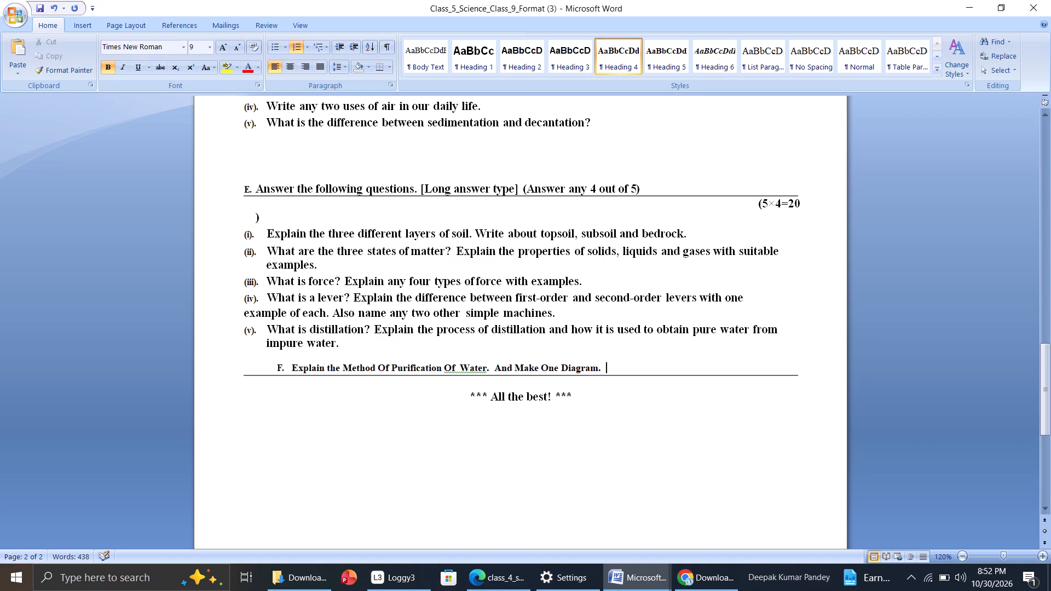
pyautogui.press('space')
pyautogui.press('space')
pyautogui.press('space')
pyautogui.press('space')
pyautogui.press('space')
pyautogui.press('space')
pyautogui.press('space')
pyautogui.press('space')
pyautogui.press('space')
pyautogui.press('space')
pyautogui.press('space')
pyautogui.press('space')
pyautogui.press('space')
pyautogui.press('space')
pyautogui.press('space')
pyautogui.press('space')
pyautogui.press('space')
pyautogui.press('space')
pyautogui.press('space')
pyautogui.press('space')
pyautogui.press('space')
pyautogui.press('space')
pyautogui.press('space')
pyautogui.press('space')
pyautogui.press('space')
pyautogui.press('space')
pyautogui.press('space')
pyautogui.press('space')
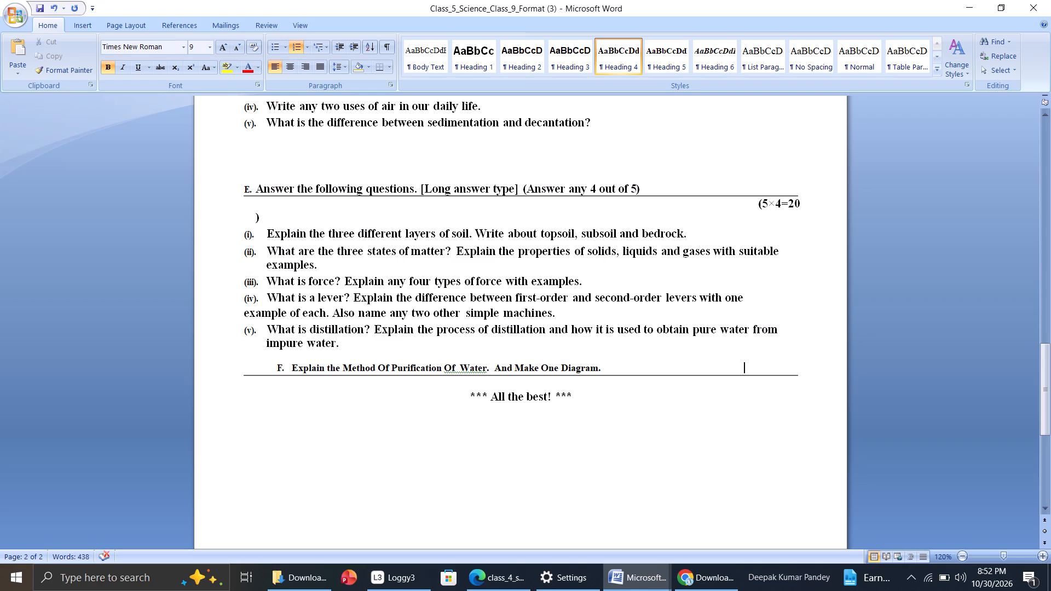
pyautogui.hotkey('shift', '(')
pyautogui.press('5')
pyautogui.hotkey('shift', '*')
pyautogui.press('1')
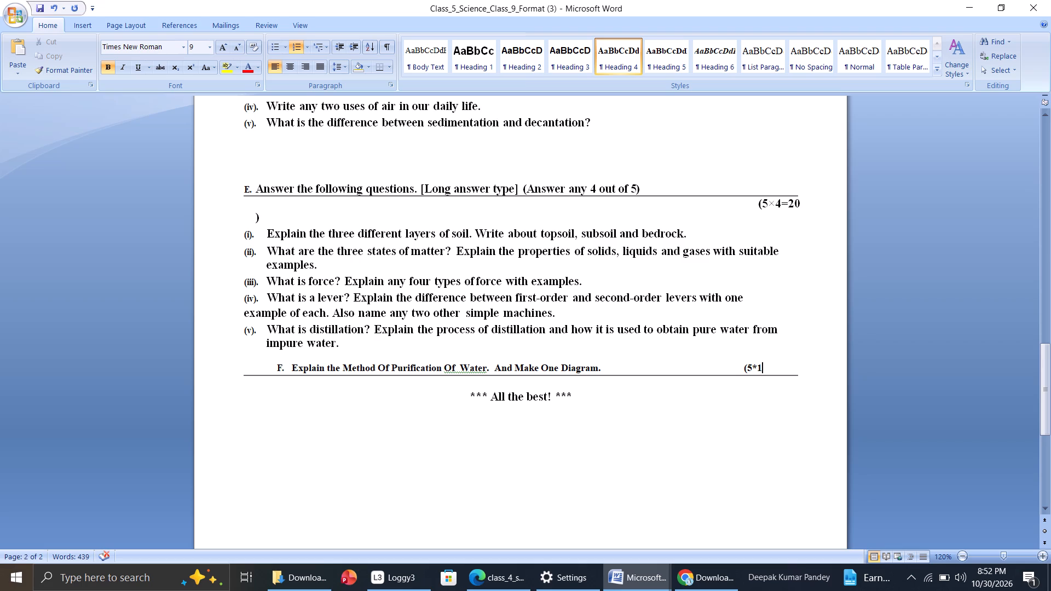
pyautogui.press('=')
pyautogui.press('5')
pyautogui.hotkey('shift', ')')
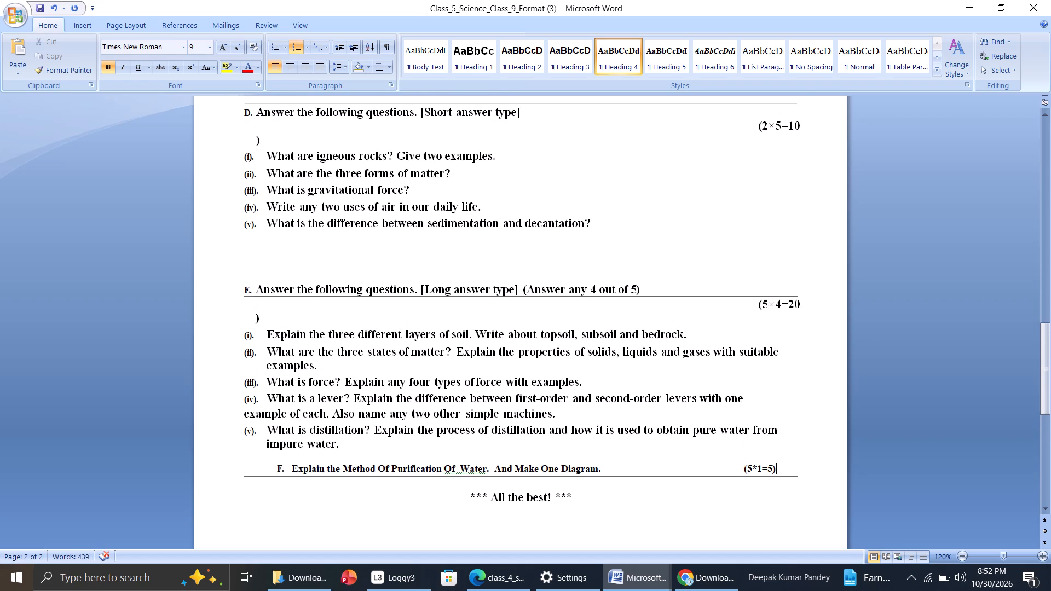
# Insert one blank, unnumbered line below question (v) of section E.
pyautogui.click(355, 441)
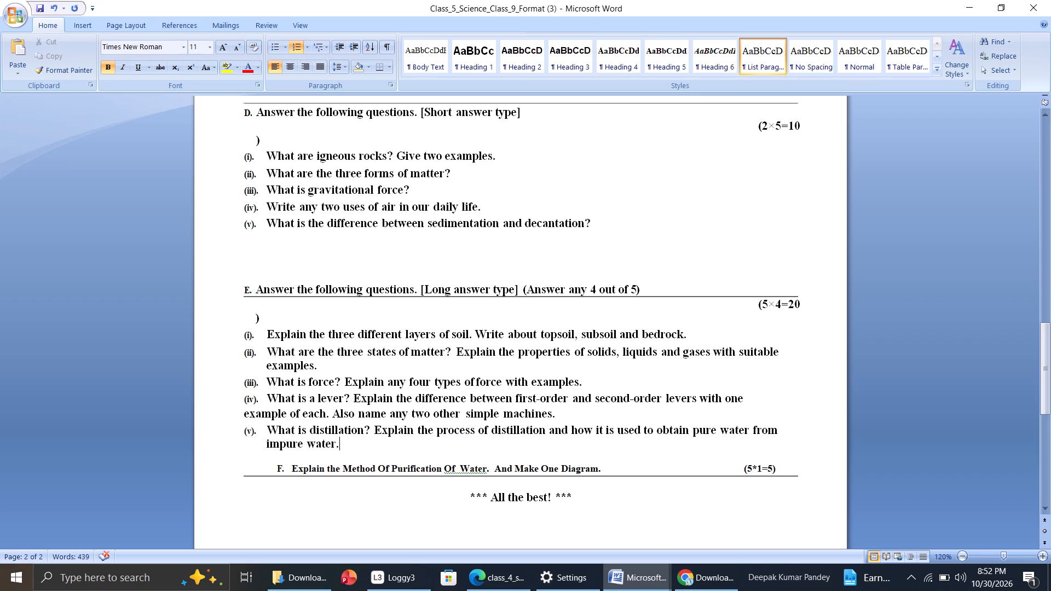
pyautogui.press('Return')
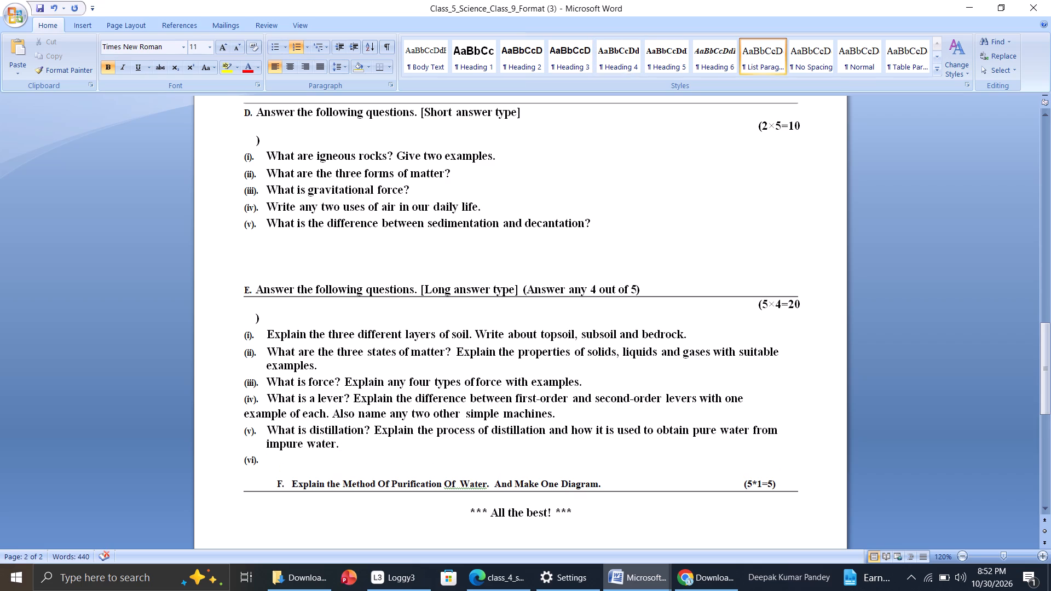
pyautogui.press('Return')
pyautogui.press('Return')
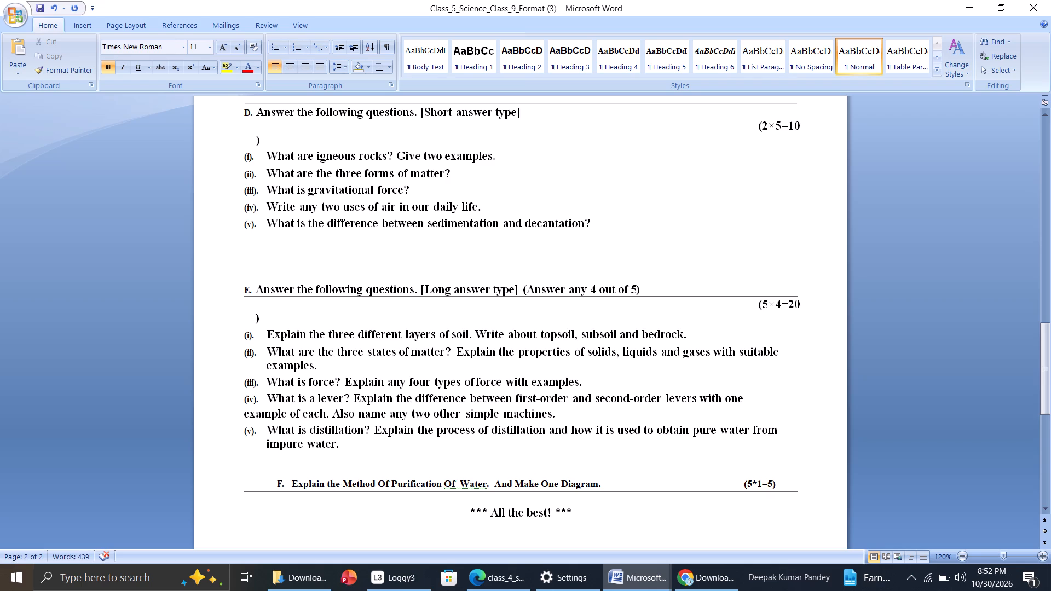
# Remove the automatic "F." numbering and its indent from the "Explain the Method Of Purification" line.
pyautogui.click(274, 480)
pyautogui.click(274, 480)
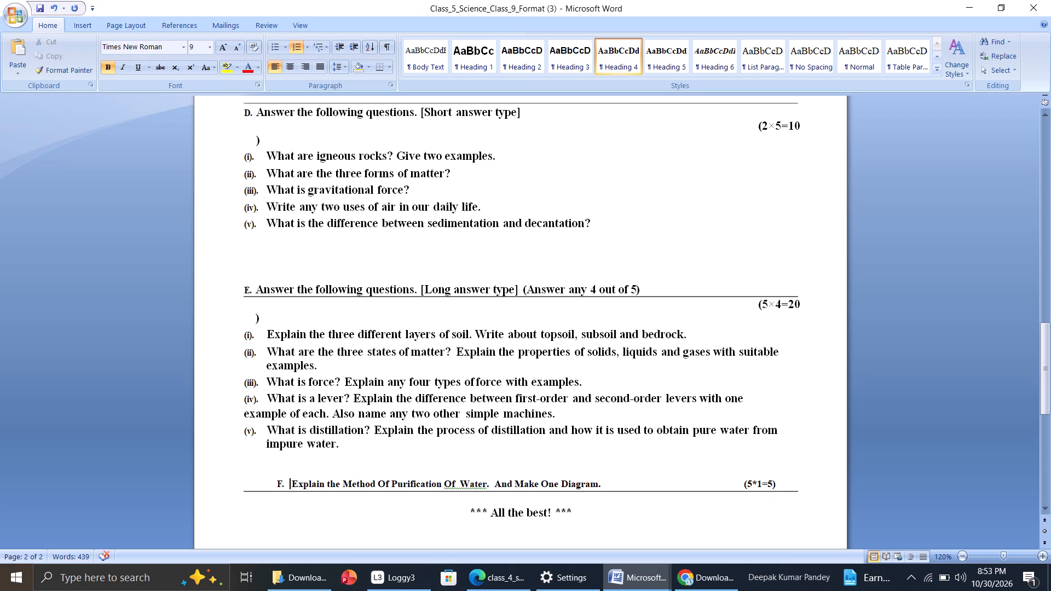
pyautogui.press('BackSpace')
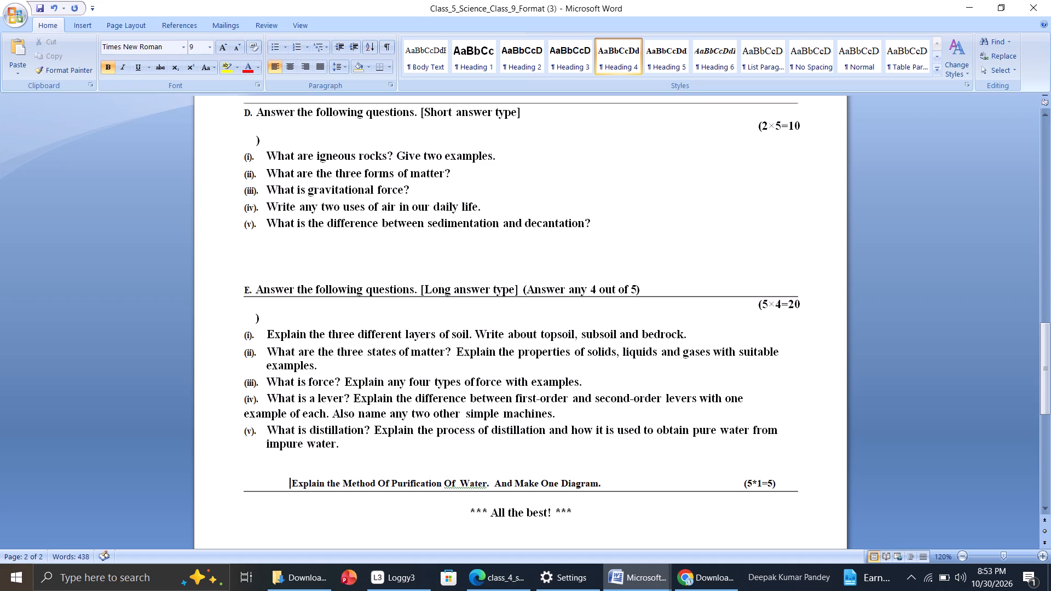
pyautogui.press('BackSpace')
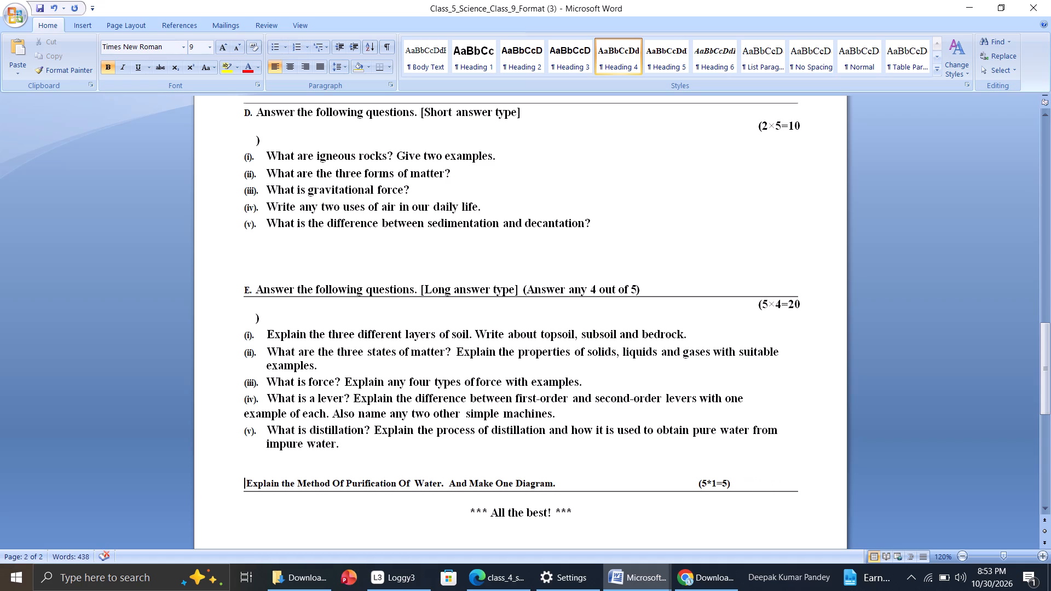
# Enter "F." on the blank line above the purification question, preceded by ten spaces.
pyautogui.click(248, 463)
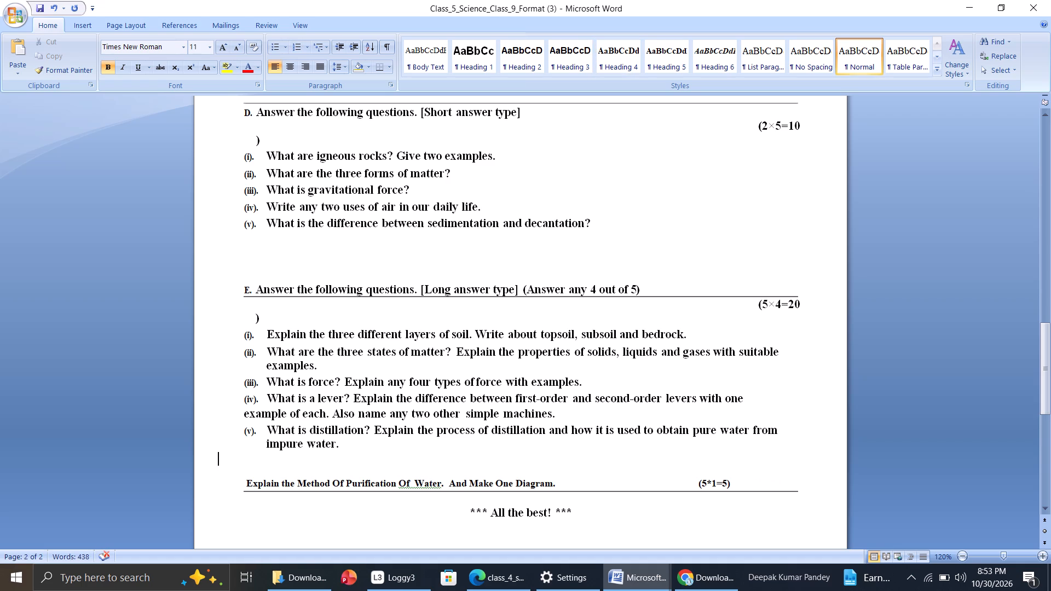
pyautogui.press('space')
pyautogui.press('space')
pyautogui.press('space')
pyautogui.press('space')
pyautogui.press('space')
pyautogui.press('space')
pyautogui.press('space')
pyautogui.press('space')
pyautogui.press('space')
pyautogui.press('space')
pyautogui.press('f')
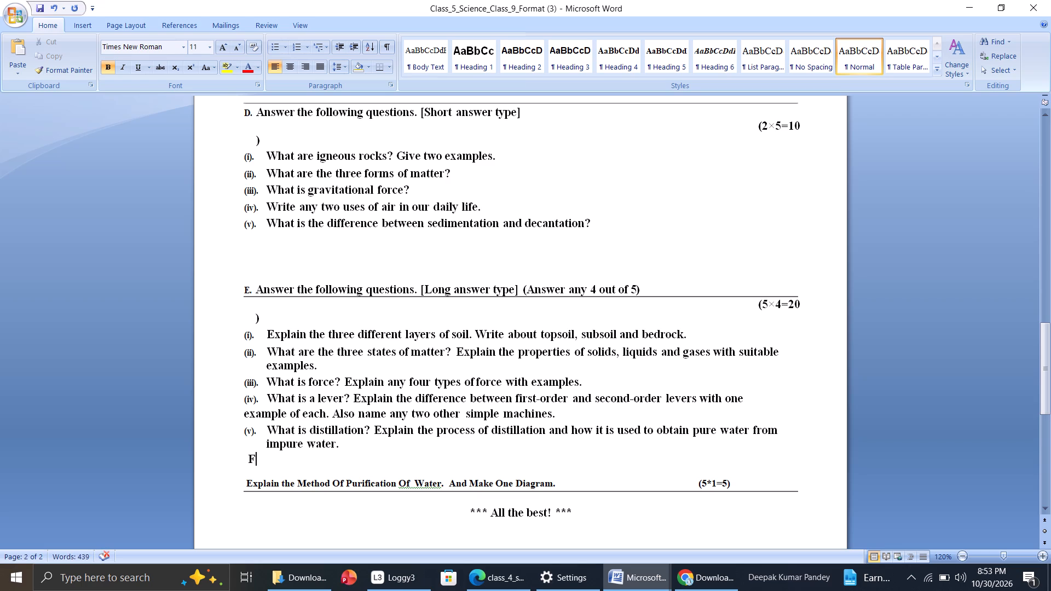
pyautogui.press('.')
# Insert two blank lines between question (v) of section E and the "F." label.
pyautogui.click(338, 445)
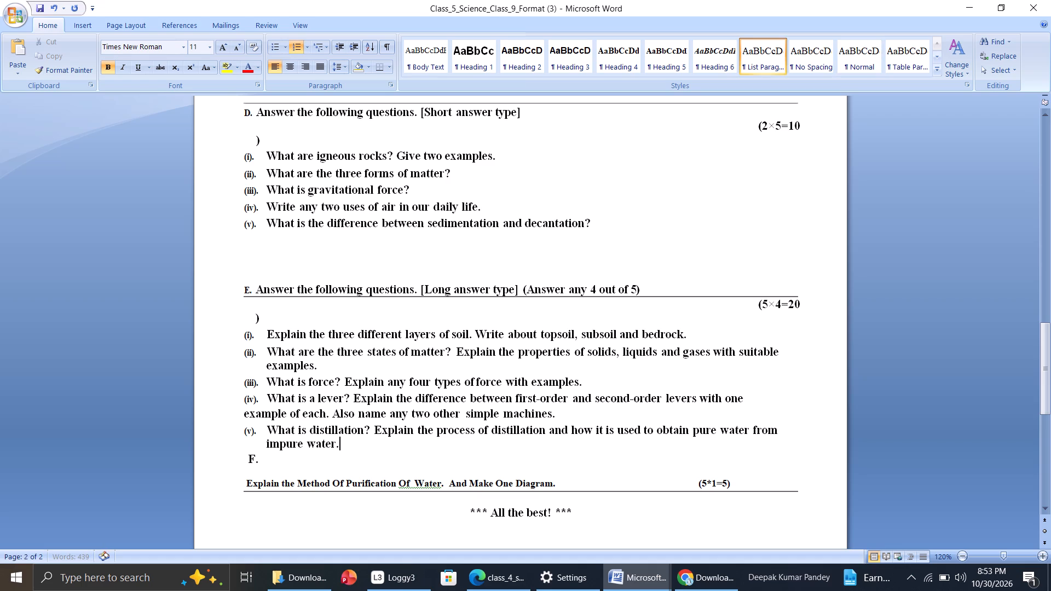
pyautogui.press('Return')
pyautogui.press('Return')
pyautogui.press('Return')
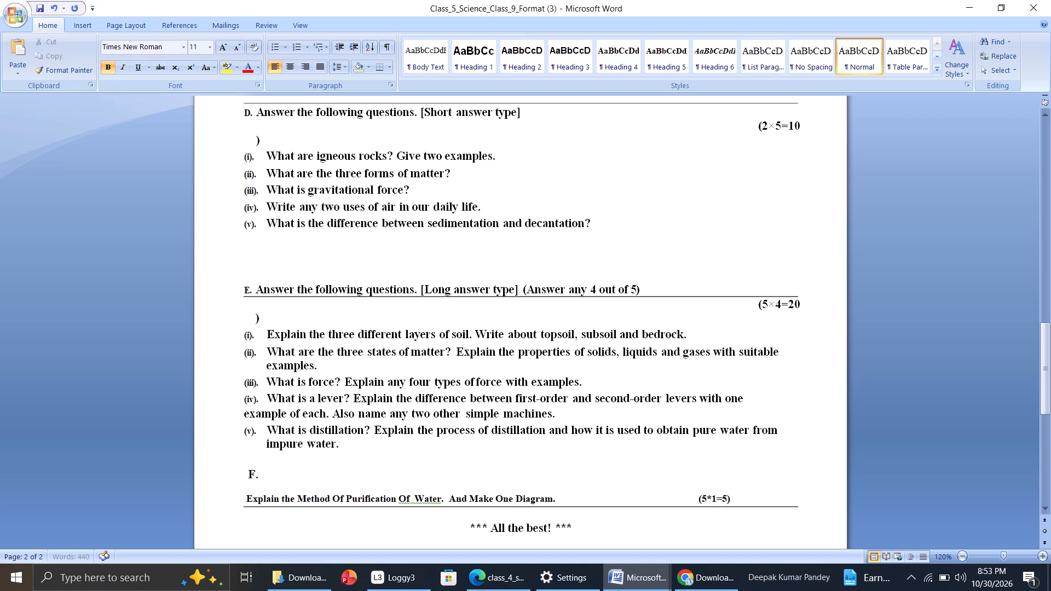
pyautogui.press('Return')
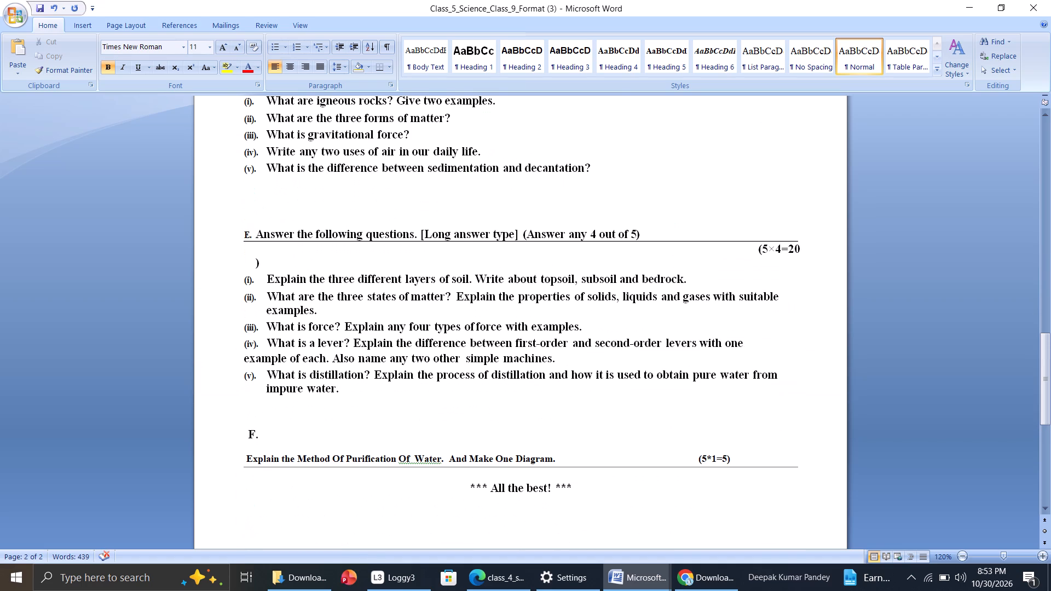
# Move the marks "(5*1=5)" further along the purification question's line by adding twenty-two spaces before them.
pyautogui.click(685, 456)
pyautogui.press('space')
pyautogui.press('space')
pyautogui.press('space')
pyautogui.press('space')
pyautogui.press('space')
pyautogui.press('space')
pyautogui.press('space')
pyautogui.press('space')
pyautogui.press('space')
pyautogui.press('space')
pyautogui.press('space')
pyautogui.press('space')
pyautogui.press('space')
pyautogui.press('space')
pyautogui.press('space')
pyautogui.press('space')
pyautogui.press('space')
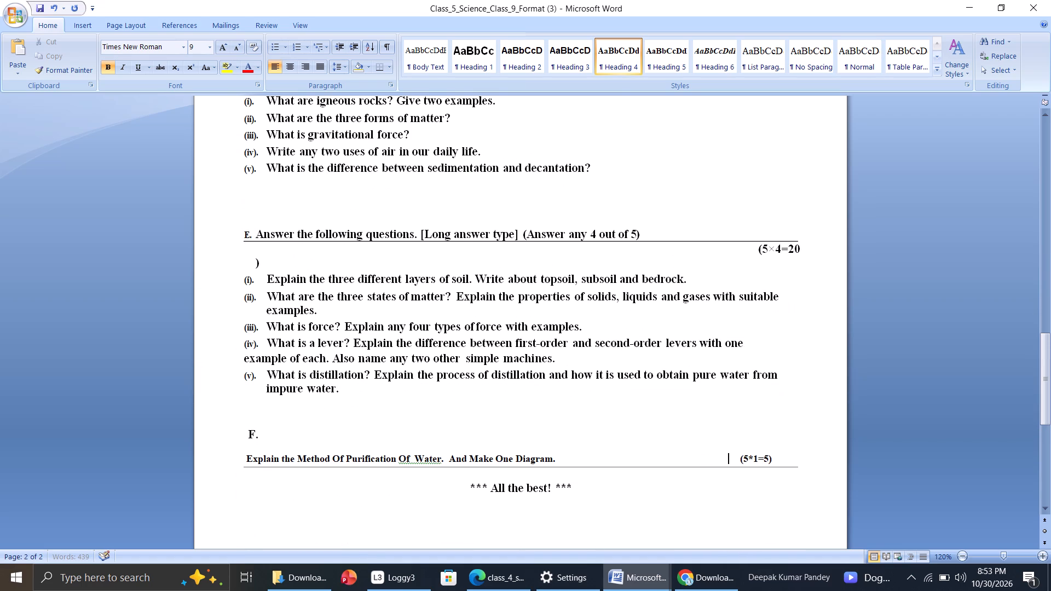
pyautogui.press('space')
pyautogui.press('space')
pyautogui.press('space')
pyautogui.press('space')
pyautogui.press('space')
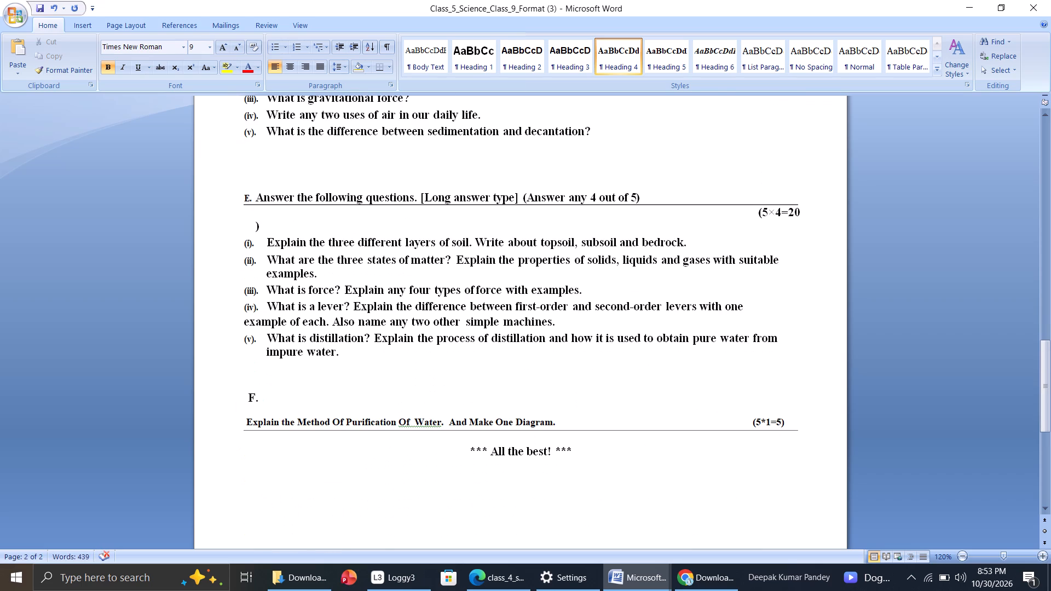
# Set the "Explain the Method Of Purification Of Water" question text to 11 point.
pyautogui.click(604, 414)
pyautogui.moveTo(570, 423); pyautogui.dragTo(494, 414)
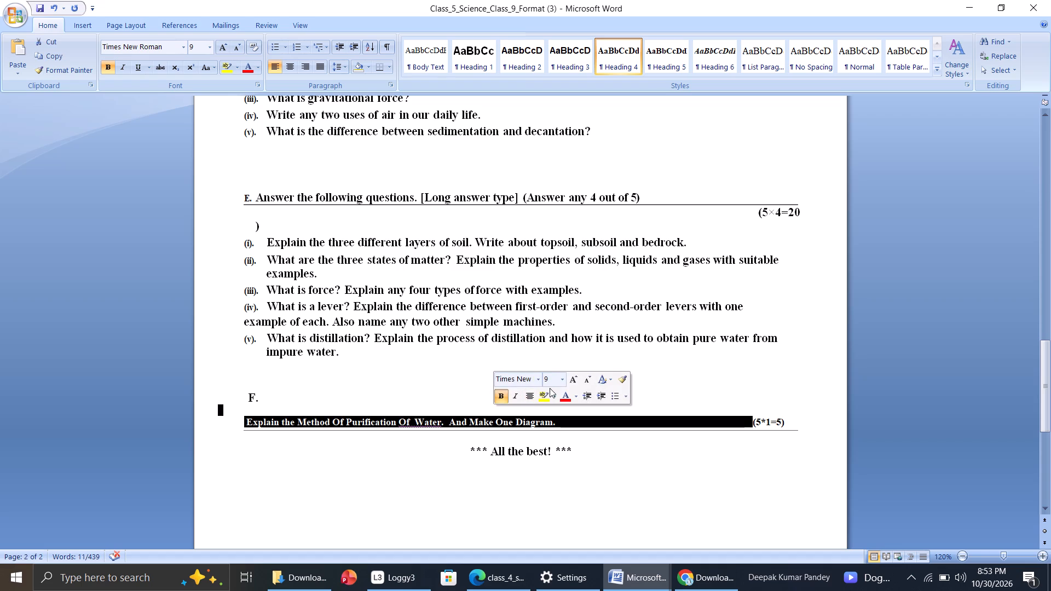
pyautogui.click(564, 379)
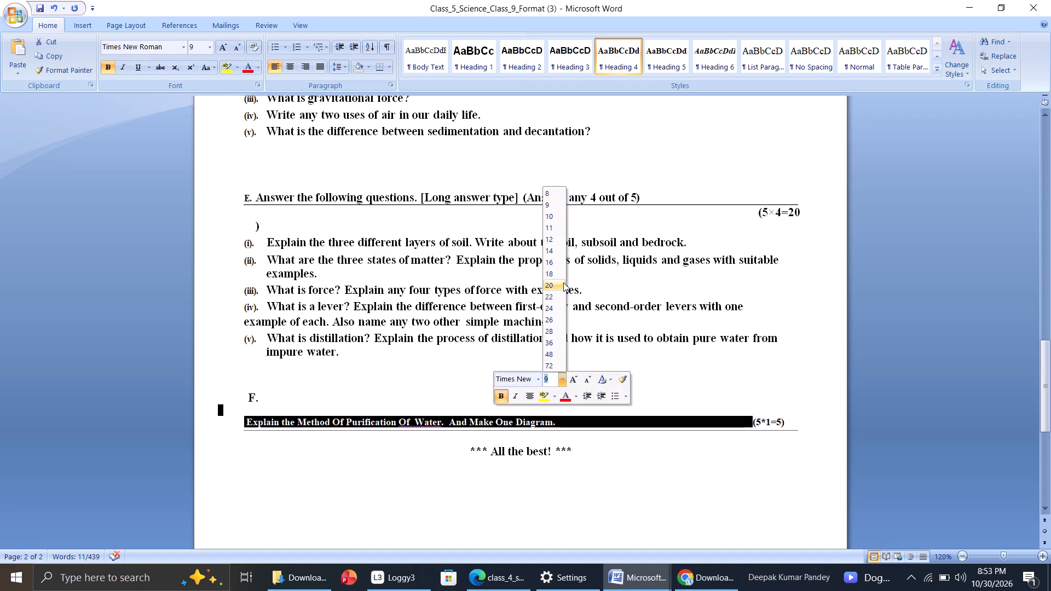
pyautogui.click(556, 231)
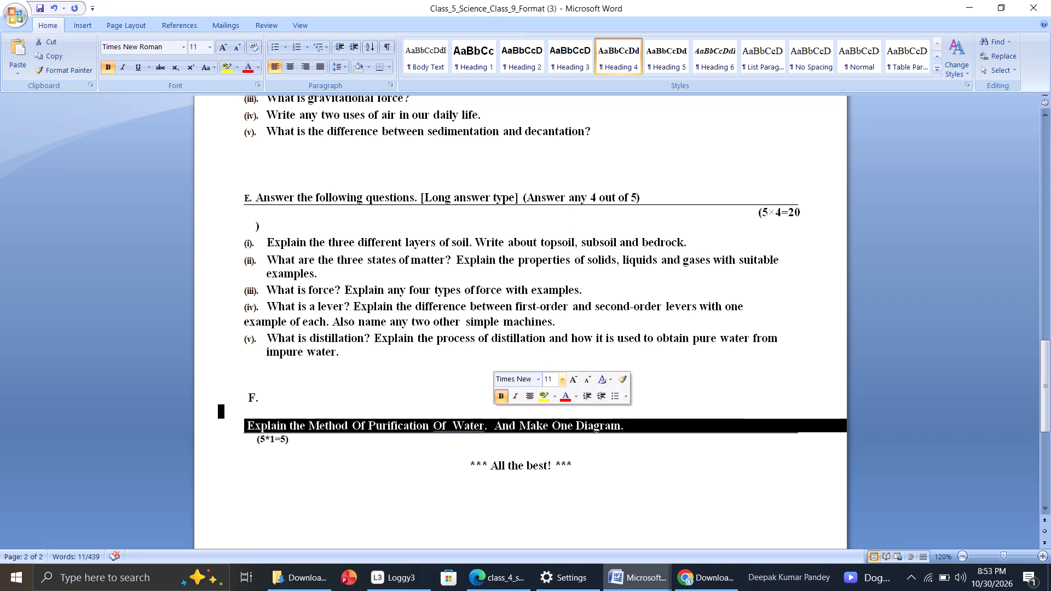
pyautogui.click(401, 389)
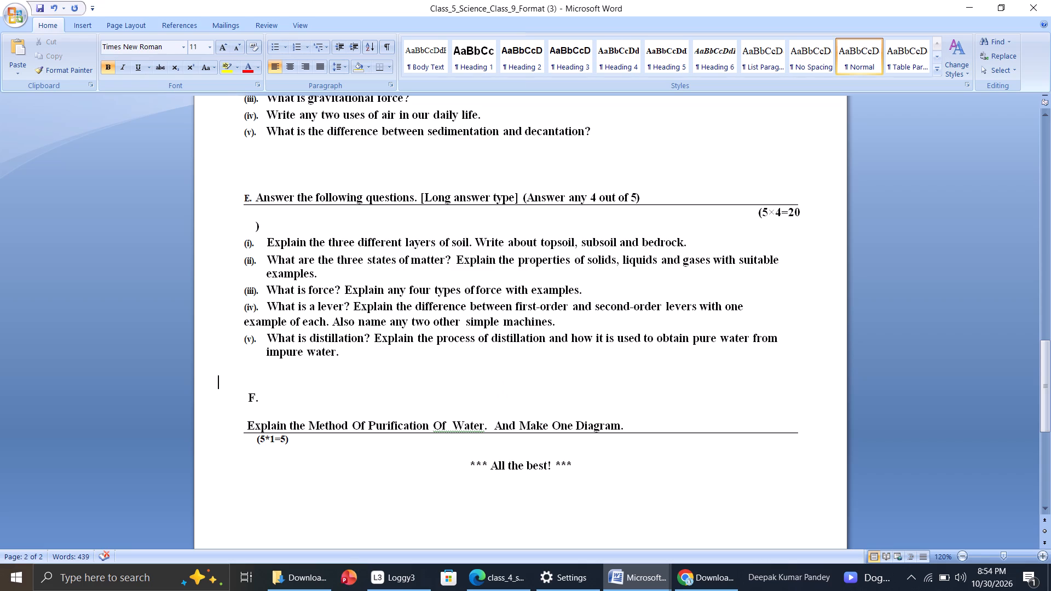
# Delete the marks "(5*1=5)" that wrapped below the purification question.
pyautogui.click(253, 442)
pyautogui.press('space')
pyautogui.press('space')
pyautogui.press('space')
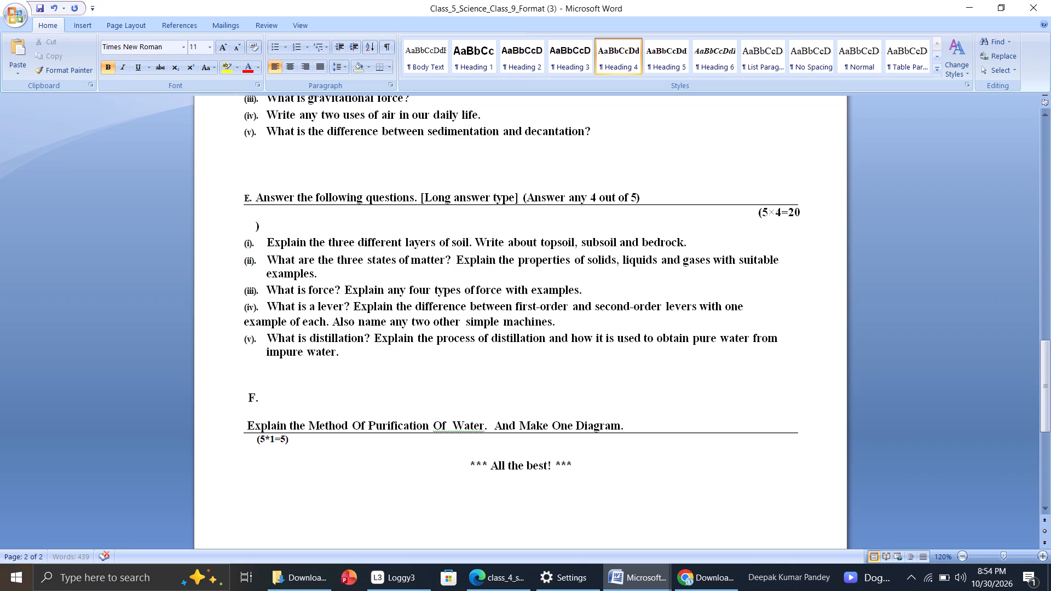
pyautogui.click(291, 435)
pyautogui.press('BackSpace')
pyautogui.press('BackSpace')
pyautogui.press('BackSpace')
pyautogui.press('BackSpace')
pyautogui.press('BackSpace')
pyautogui.press('BackSpace')
pyautogui.press('BackSpace')
pyautogui.press('BackSpace')
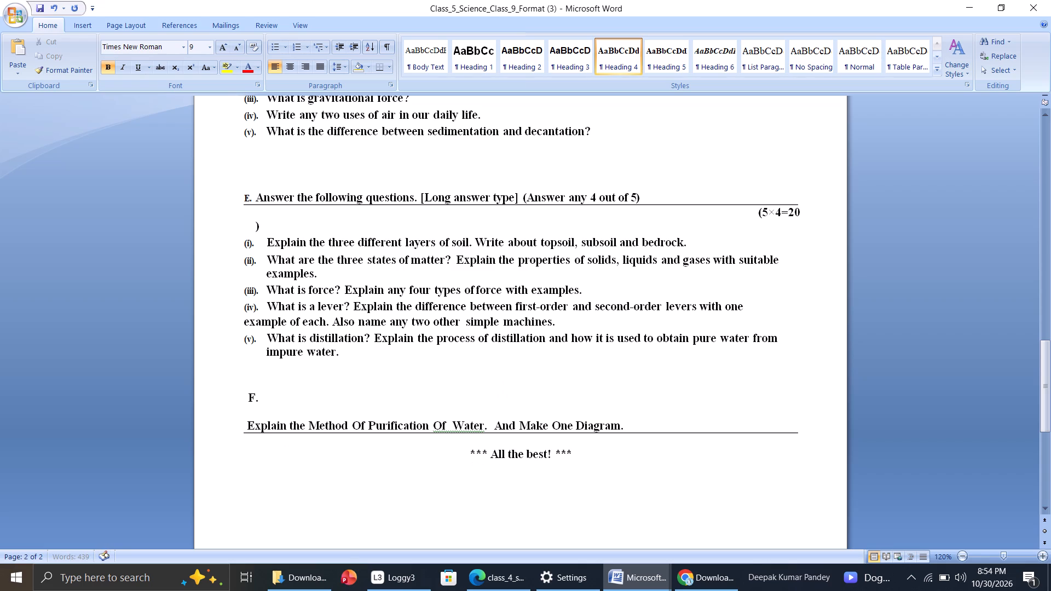
# Enter the marks "(5*1=5)" on the blank line beneath the purification question's rule, preceded by 105 spaces.
pyautogui.click(754, 415)
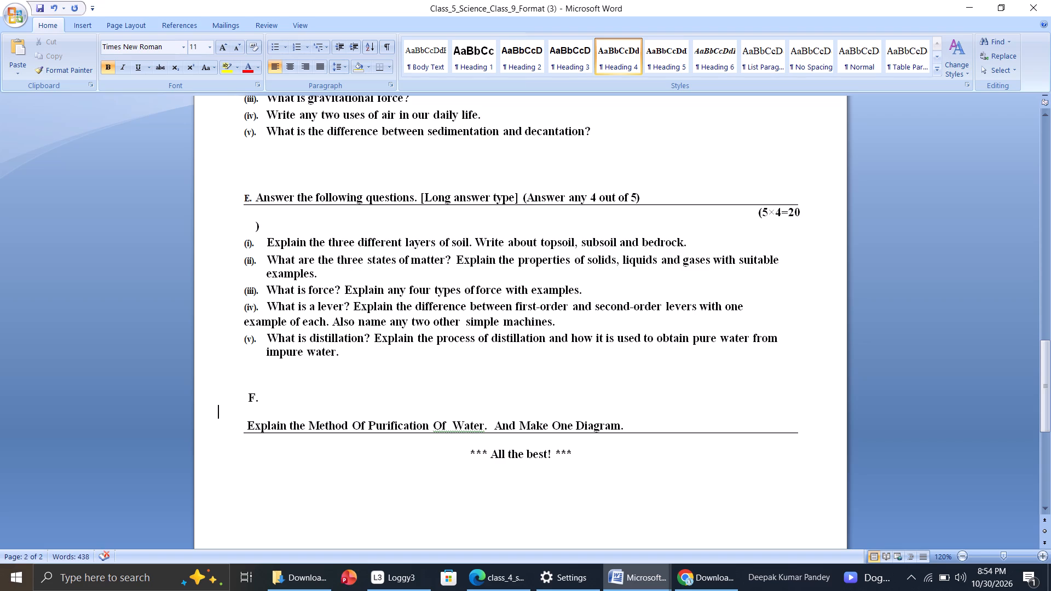
pyautogui.click(708, 445)
pyautogui.press('space')
pyautogui.press('space')
pyautogui.press('space')
pyautogui.press('space')
pyautogui.press('space')
pyautogui.press('space')
pyautogui.press('space')
pyautogui.press('space')
pyautogui.press('space')
pyautogui.press('space')
pyautogui.press('space')
pyautogui.press('space')
pyautogui.press('space')
pyautogui.press('space')
pyautogui.press('space')
pyautogui.press('space')
pyautogui.press('space')
pyautogui.press('space')
pyautogui.press('space')
pyautogui.press('space')
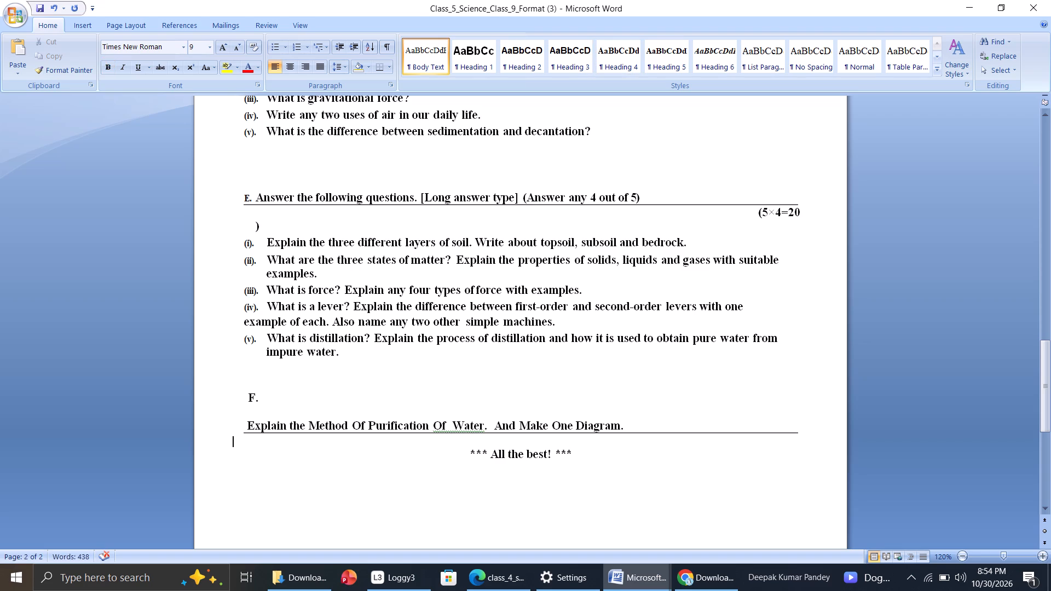
pyautogui.press('space')
pyautogui.press('space')
pyautogui.press('space')
pyautogui.press('space')
pyautogui.press('space')
pyautogui.press('space')
pyautogui.press('space')
pyautogui.press('space')
pyautogui.press('space')
pyautogui.press('space')
pyautogui.press('space')
pyautogui.press('space')
pyautogui.press('space')
pyautogui.press('space')
pyautogui.press('space')
pyautogui.press('space')
pyautogui.press('space')
pyautogui.press('space')
pyautogui.press('space')
pyautogui.press('space')
pyautogui.press('space')
pyautogui.press('space')
pyautogui.press('space')
pyautogui.press('space')
pyautogui.press('space')
pyautogui.press('space')
pyautogui.press('space')
pyautogui.press('space')
pyautogui.press('space')
pyautogui.press('space')
pyautogui.press('space')
pyautogui.press('space')
pyautogui.press('space')
pyautogui.press('space')
pyautogui.press('space')
pyautogui.press('space')
pyautogui.press('space')
pyautogui.press('space')
pyautogui.press('space')
pyautogui.press('space')
pyautogui.press('space')
pyautogui.press('space')
pyautogui.press('space')
pyautogui.press('space')
pyautogui.press('space')
pyautogui.press('space')
pyautogui.press('space')
pyautogui.press('space')
pyautogui.press('space')
pyautogui.press('space')
pyautogui.press('space')
pyautogui.press('space')
pyautogui.press('space')
pyautogui.press('space')
pyautogui.press('space')
pyautogui.press('space')
pyautogui.press('space')
pyautogui.press('space')
pyautogui.press('space')
pyautogui.press('space')
pyautogui.press('space')
pyautogui.press('space')
pyautogui.press('space')
pyautogui.press('space')
pyautogui.press('space')
pyautogui.press('space')
pyautogui.press('space')
pyautogui.press('space')
pyautogui.press('space')
pyautogui.press('space')
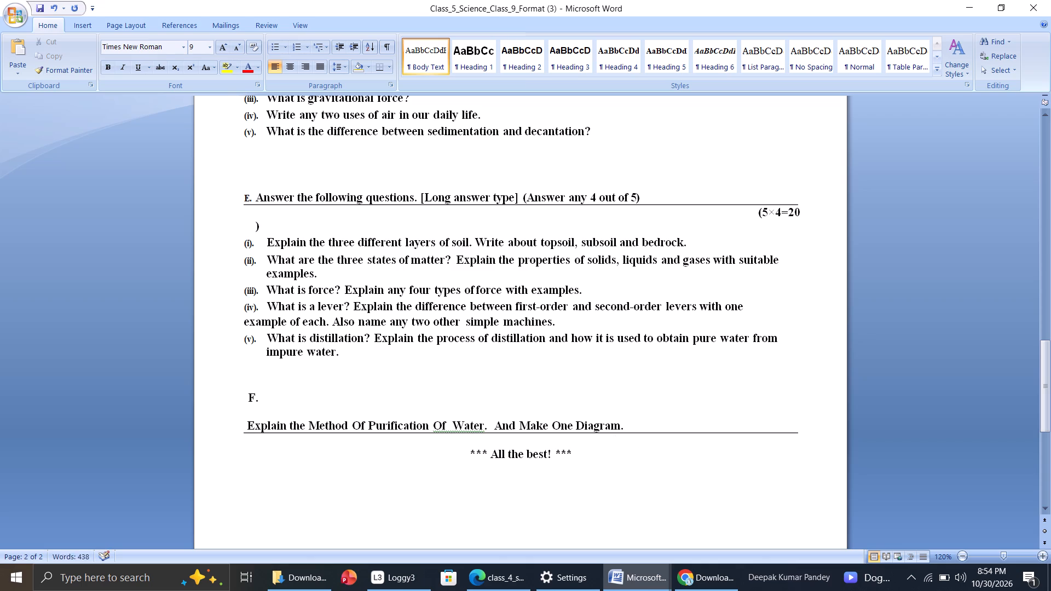
pyautogui.press('space')
pyautogui.press('space')
pyautogui.press('space')
pyautogui.press('space')
pyautogui.press('space')
pyautogui.press('space')
pyautogui.press('space')
pyautogui.press('space')
pyautogui.press('space')
pyautogui.press('space')
pyautogui.press('space')
pyautogui.press('space')
pyautogui.press('space')
pyautogui.press('space')
pyautogui.press('space')
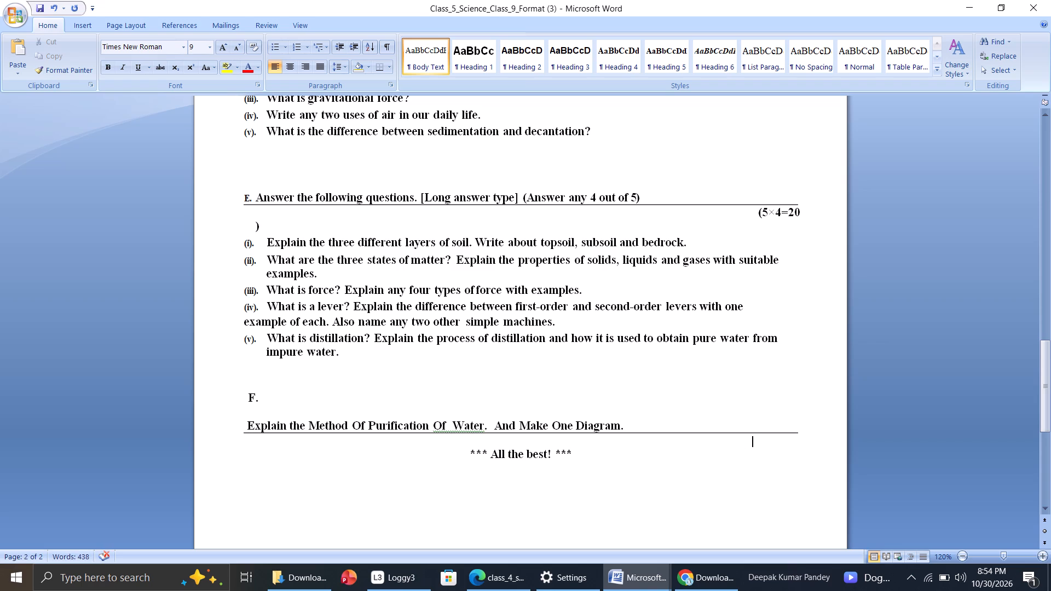
pyautogui.hotkey('shift', '(')
pyautogui.press('5')
pyautogui.hotkey('shift', '*')
pyautogui.press('1')
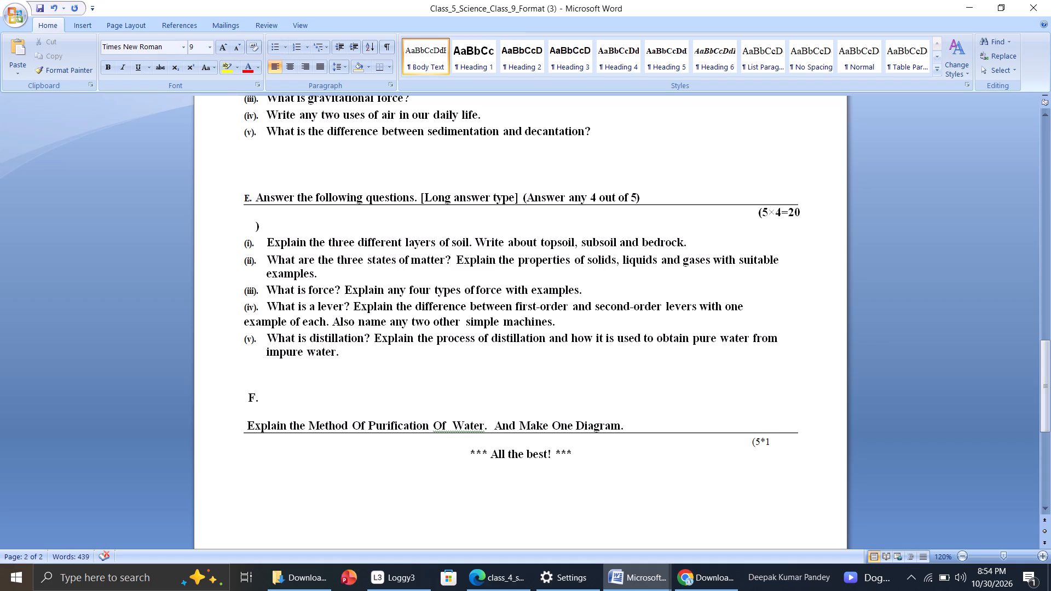
pyautogui.press('=')
pyautogui.press('5')
pyautogui.hotkey('shift', ')')
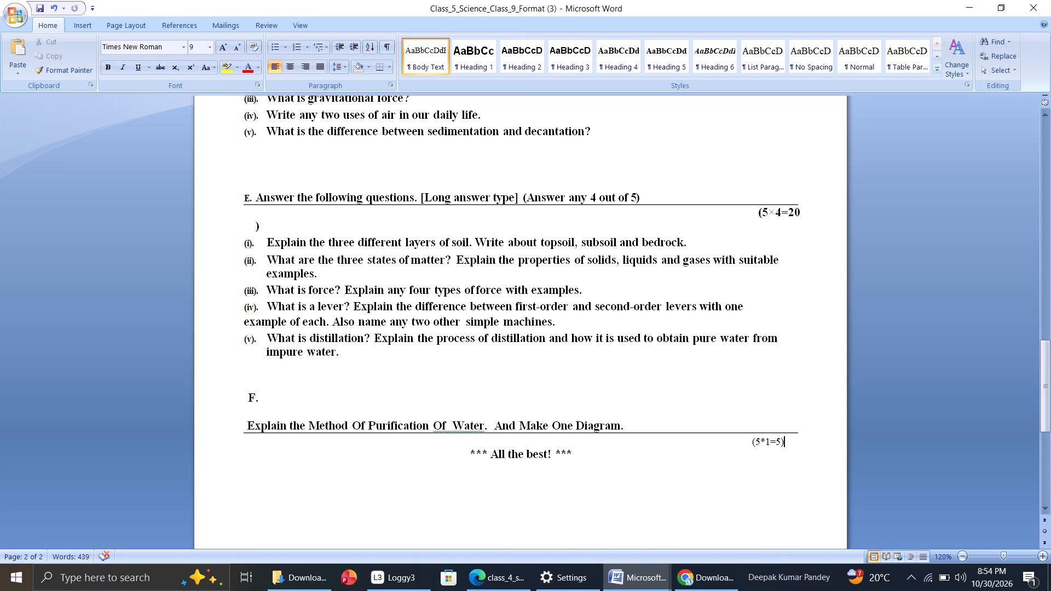
# Make the "(5*1=5)" marks beneath the purification question bold.
pyautogui.moveTo(787, 442); pyautogui.dragTo(771, 442)
pyautogui.moveTo(771, 442); pyautogui.dragTo(748, 442)
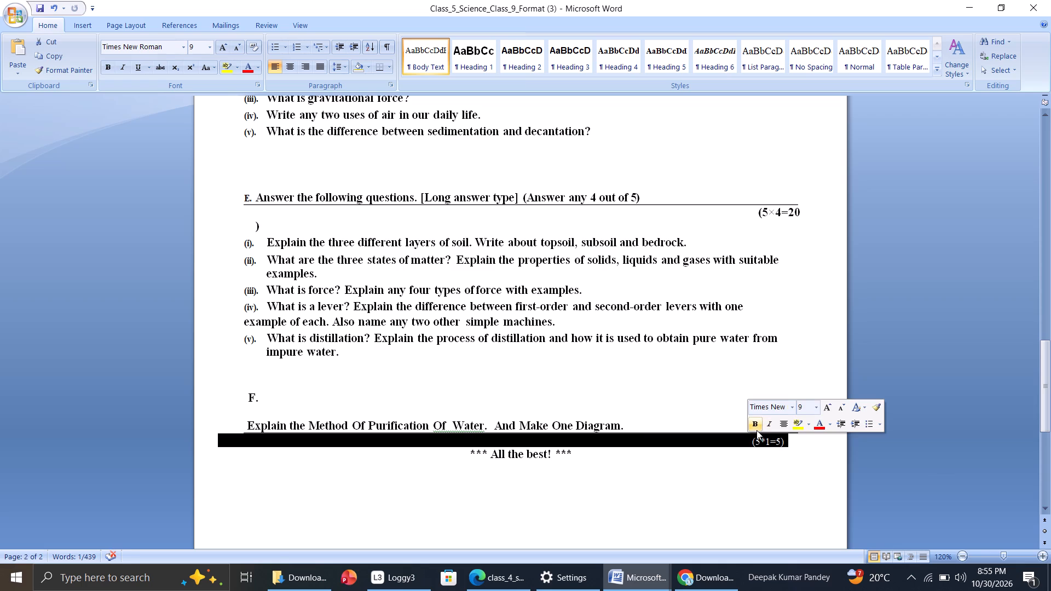
pyautogui.click(757, 430)
pyautogui.click(792, 482)
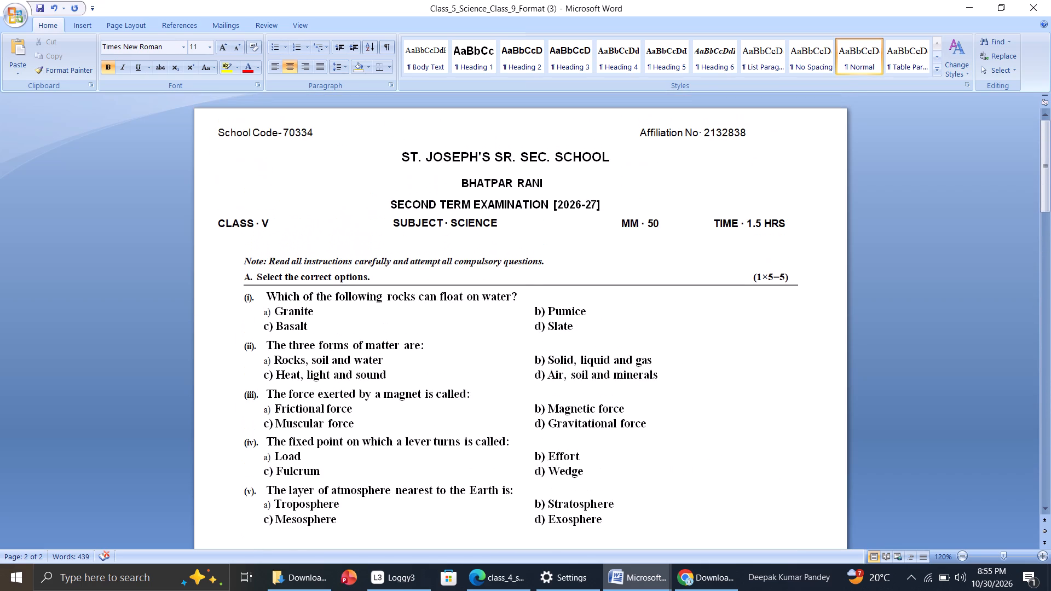
# Save the exam paper to the Desktop as a Word document, keeping the file name "Class_5_Science_Class_9_Format (3)".
pyautogui.click(22, 21)
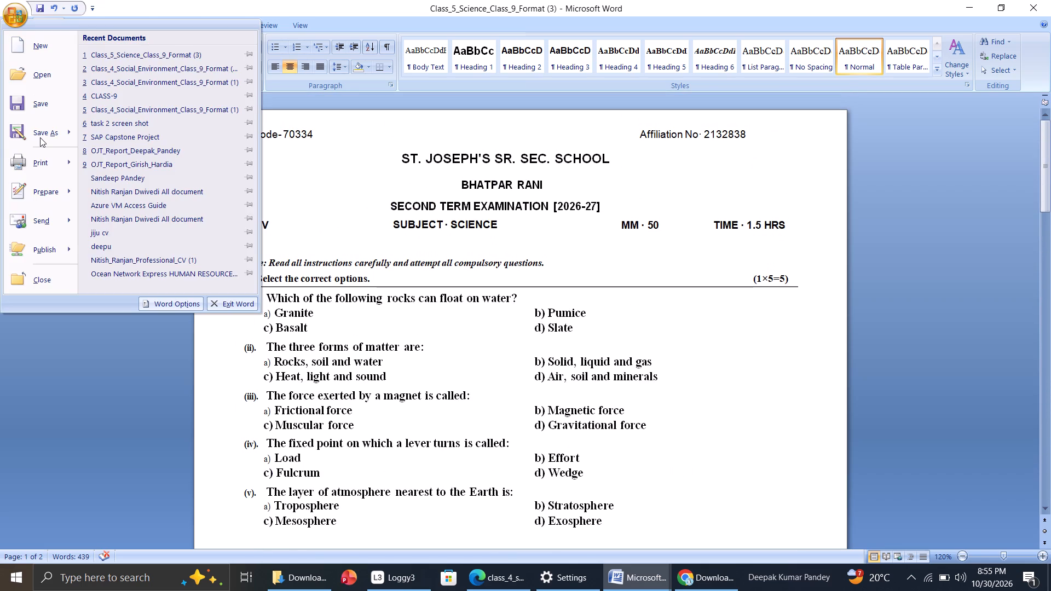
pyautogui.click(40, 137)
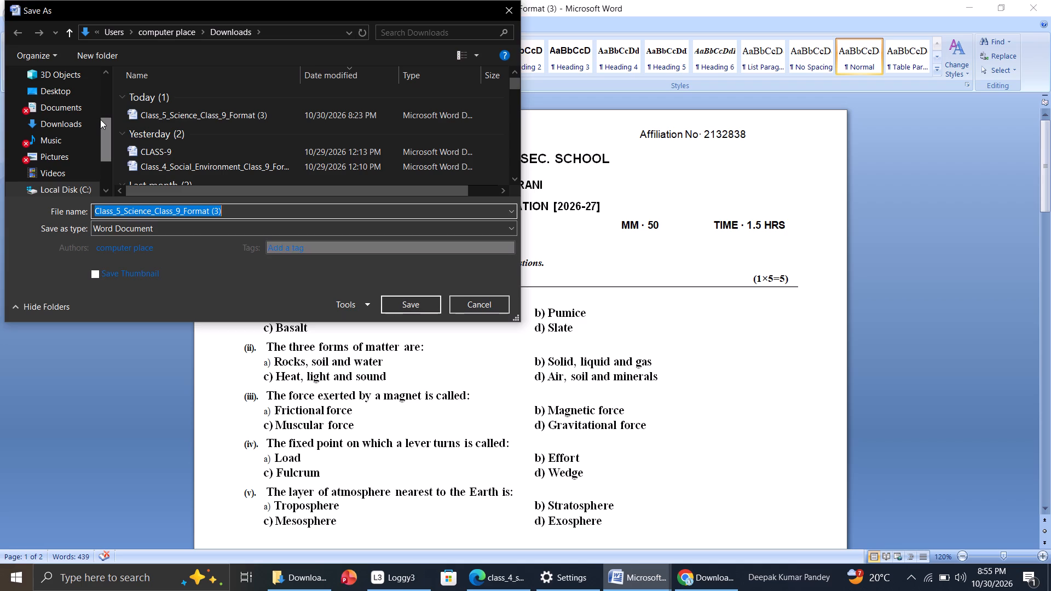
pyautogui.click(62, 95)
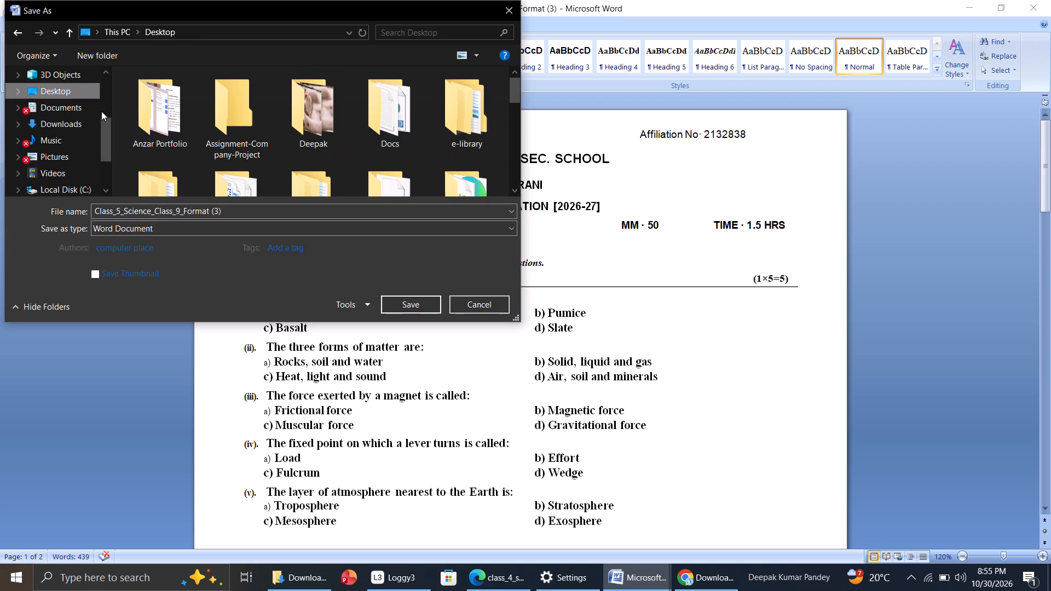
pyautogui.click(395, 304)
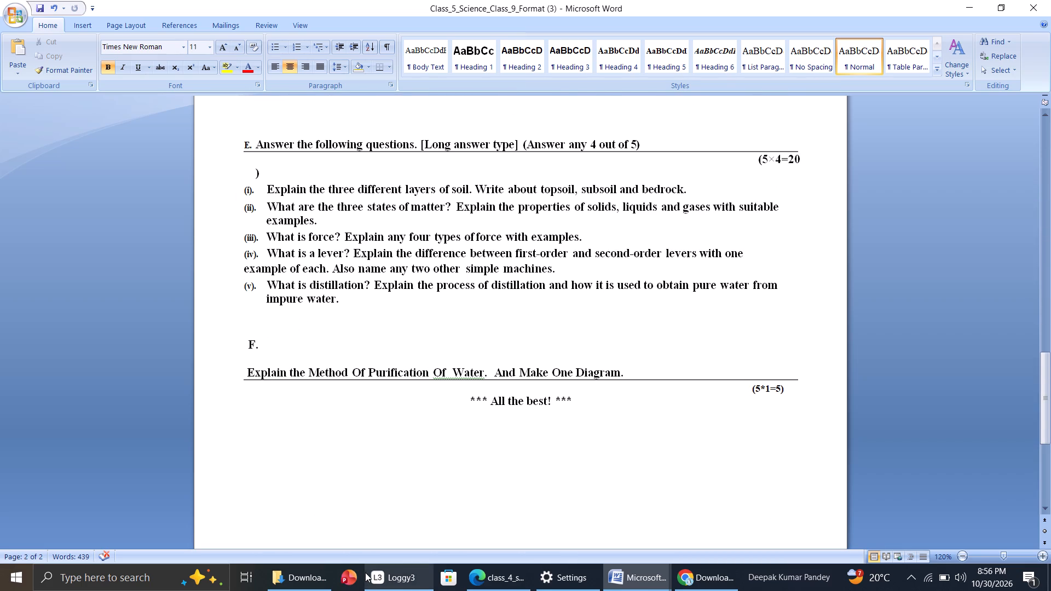
# Switch to Chrome, return to the Google results and search for "convert word to pdf".
pyautogui.click(694, 571)
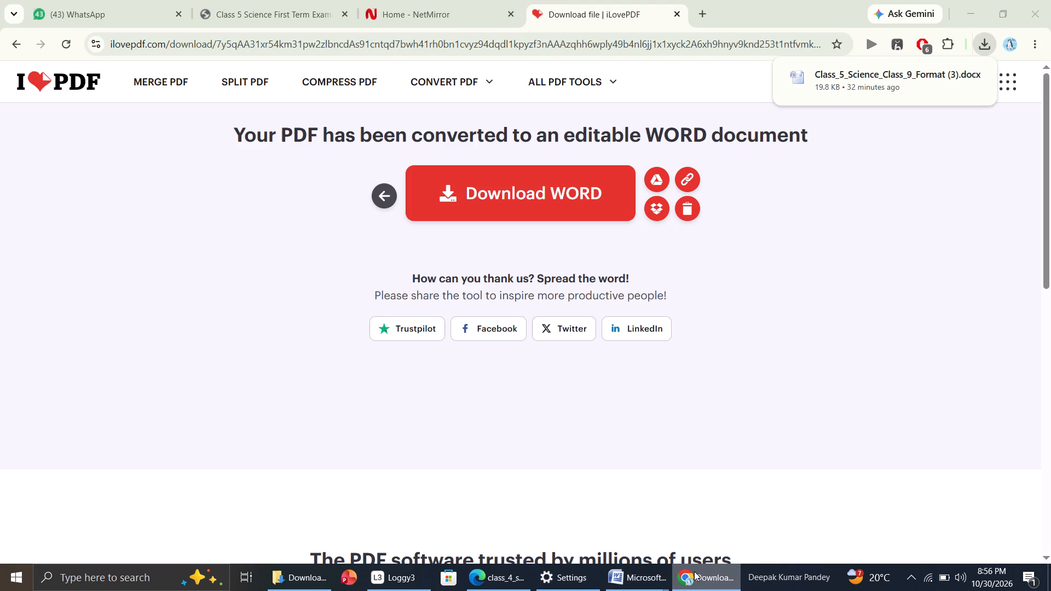
pyautogui.click(20, 37)
pyautogui.click(20, 37)
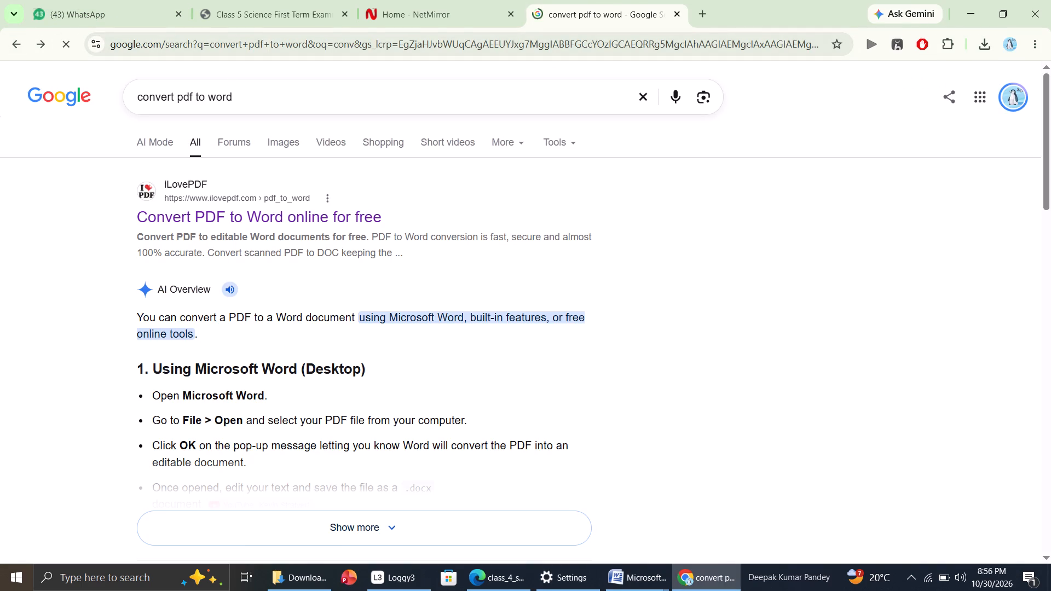
pyautogui.click(247, 97)
pyautogui.press('BackSpace')
pyautogui.press('BackSpace')
pyautogui.press('BackSpace')
pyautogui.press('BackSpace')
pyautogui.press('BackSpace')
pyautogui.press('BackSpace')
pyautogui.press('BackSpace')
pyautogui.press('BackSpace')
pyautogui.press('BackSpace')
pyautogui.press('BackSpace')
pyautogui.press('BackSpace')
pyautogui.press('BackSpace')
pyautogui.press('space')
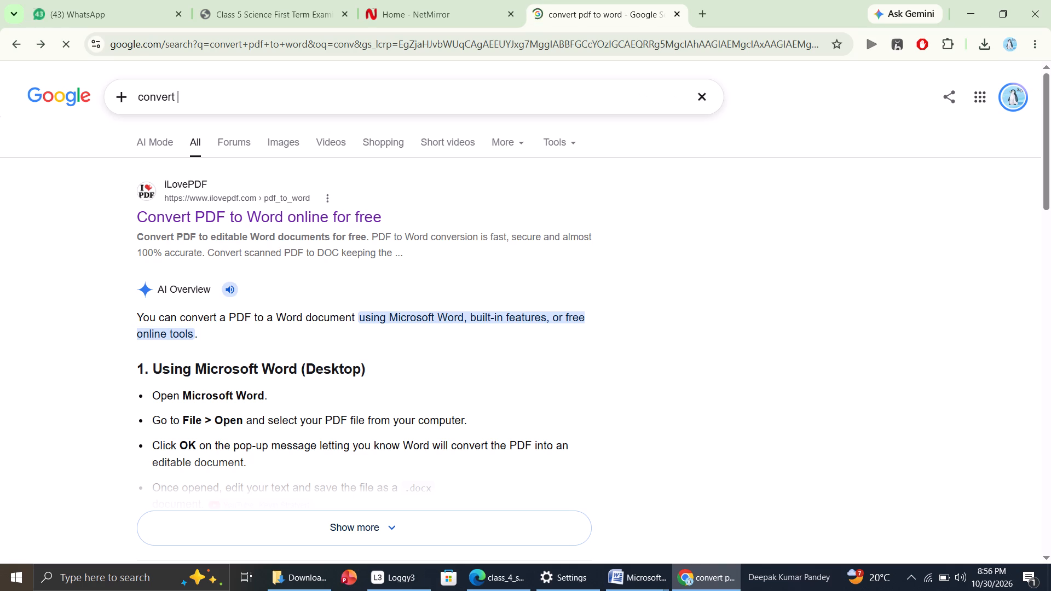
pyautogui.write('WORD')
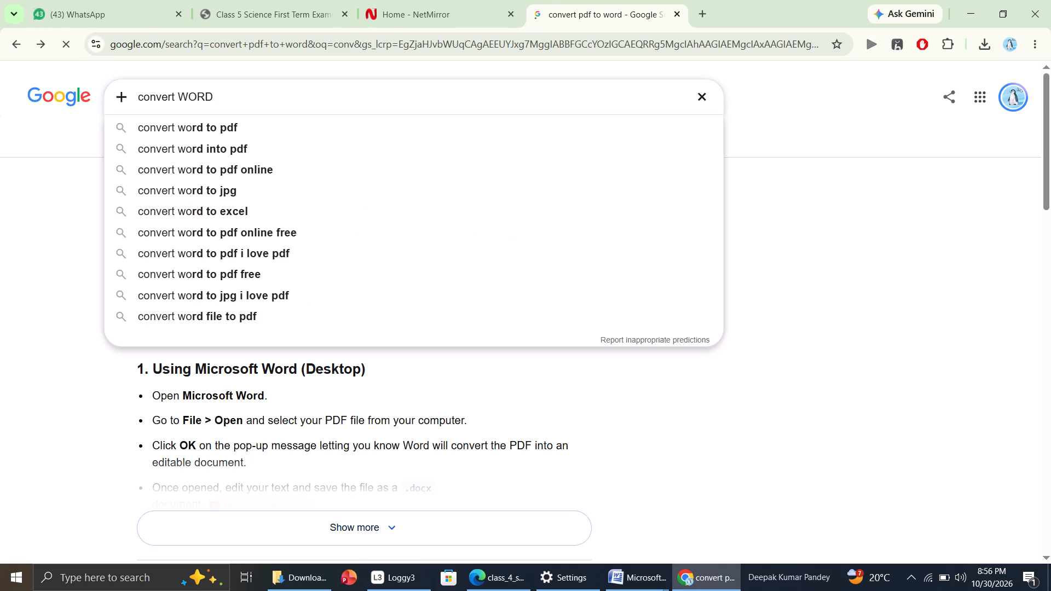
pyautogui.click(239, 131)
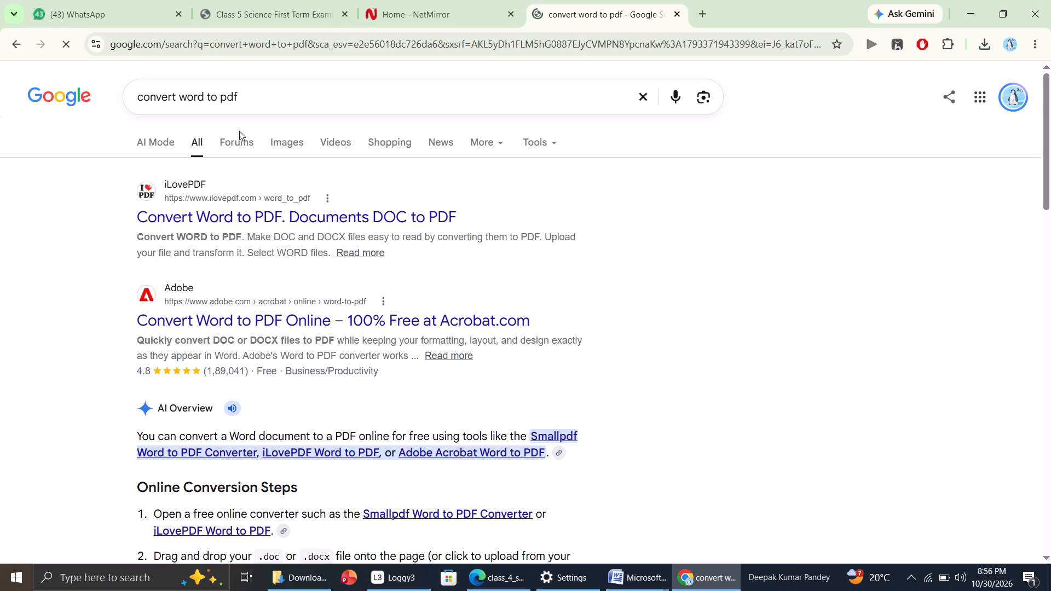
# Open iLovePDF's Word to PDF converter from the search results.
pyautogui.click(290, 224)
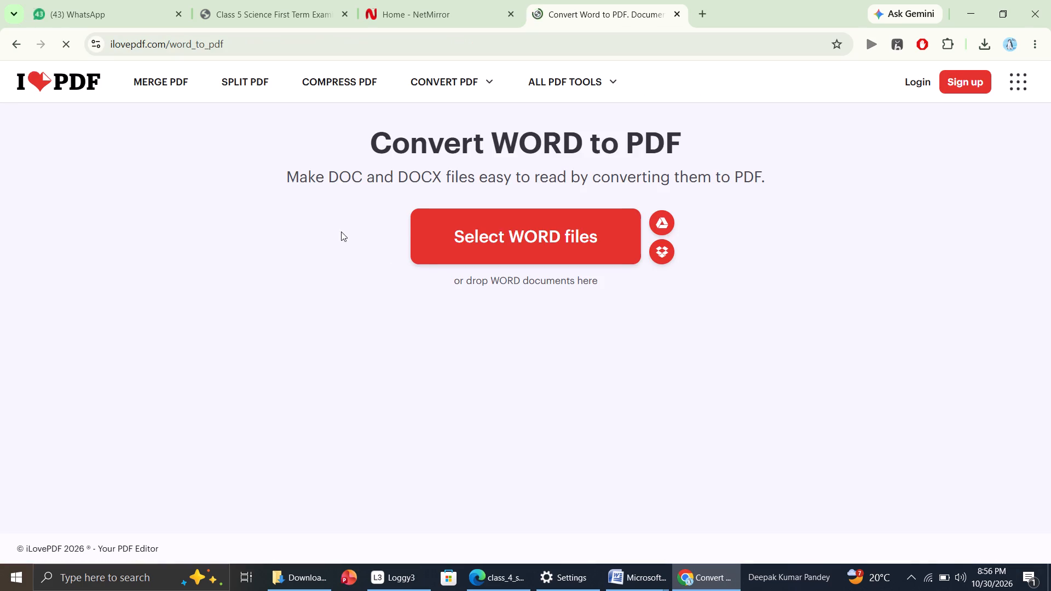
# Start choosing a Word file for the PDF conversion, browsing to the Desktop folder.
pyautogui.click(498, 254)
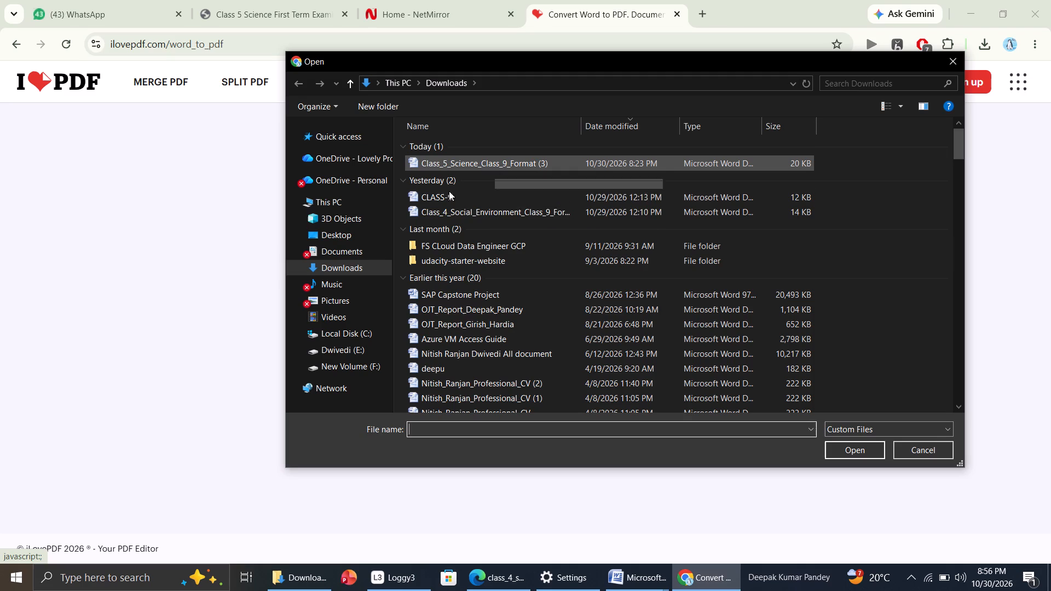
pyautogui.click(366, 207)
pyautogui.click(366, 207)
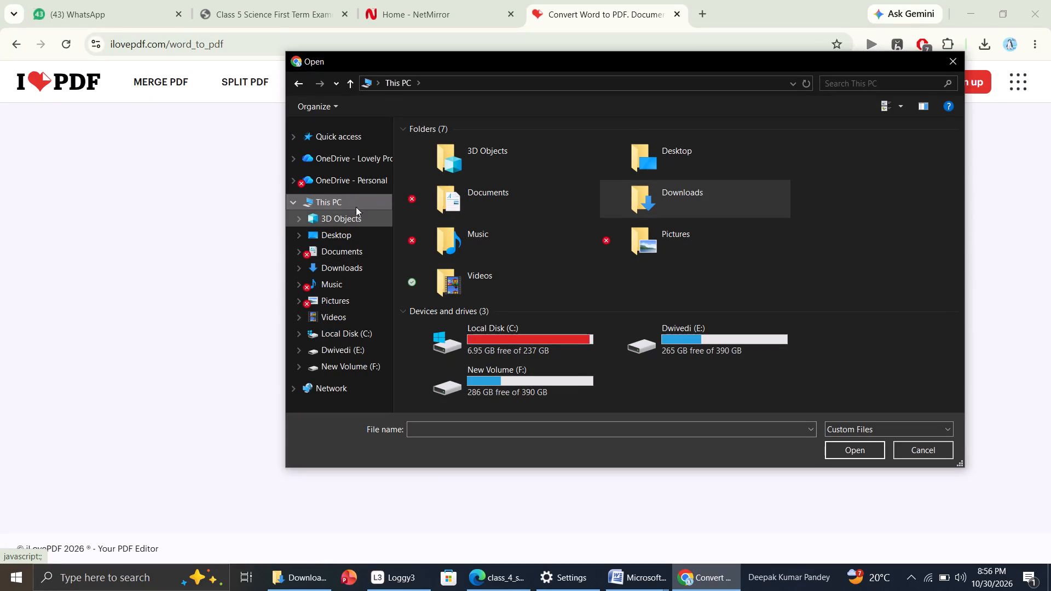
pyautogui.click(356, 236)
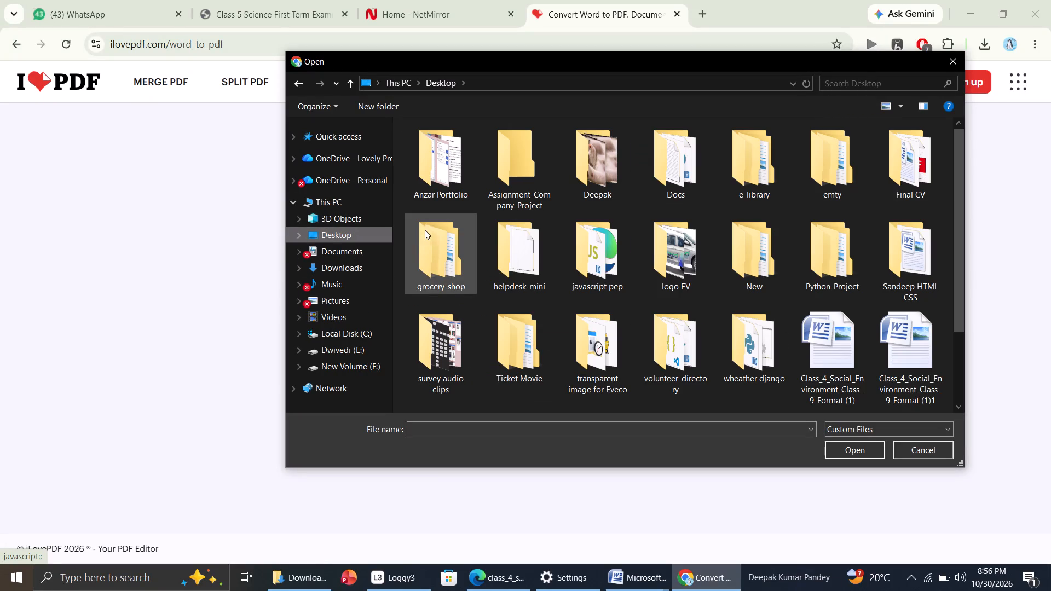
pyautogui.click(453, 430)
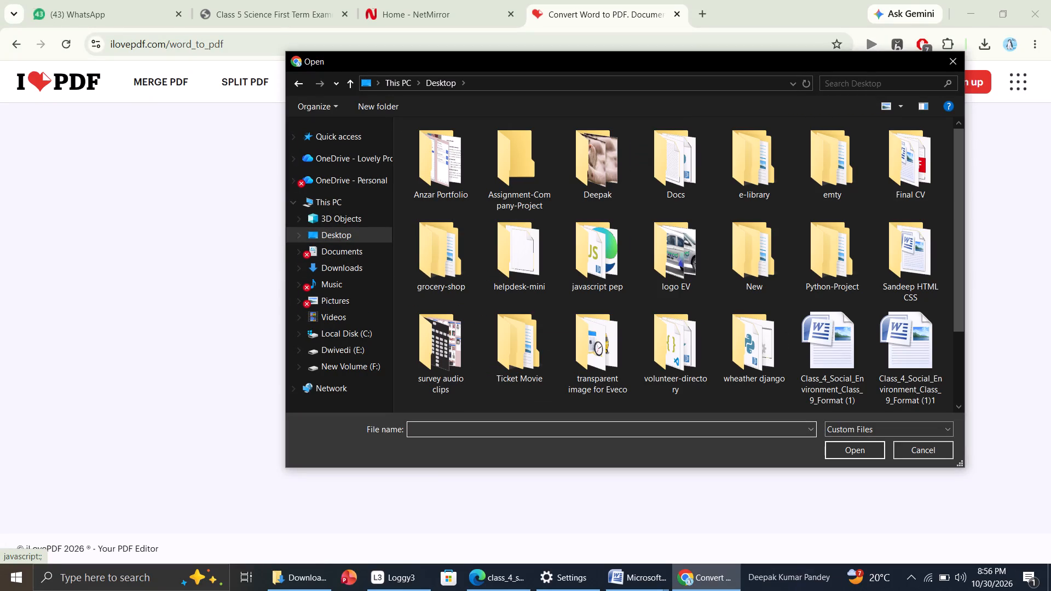
# Upload the Word file "Class_5_Science_Class_9_Format (3)" from the Desktop and convert it to PDF.
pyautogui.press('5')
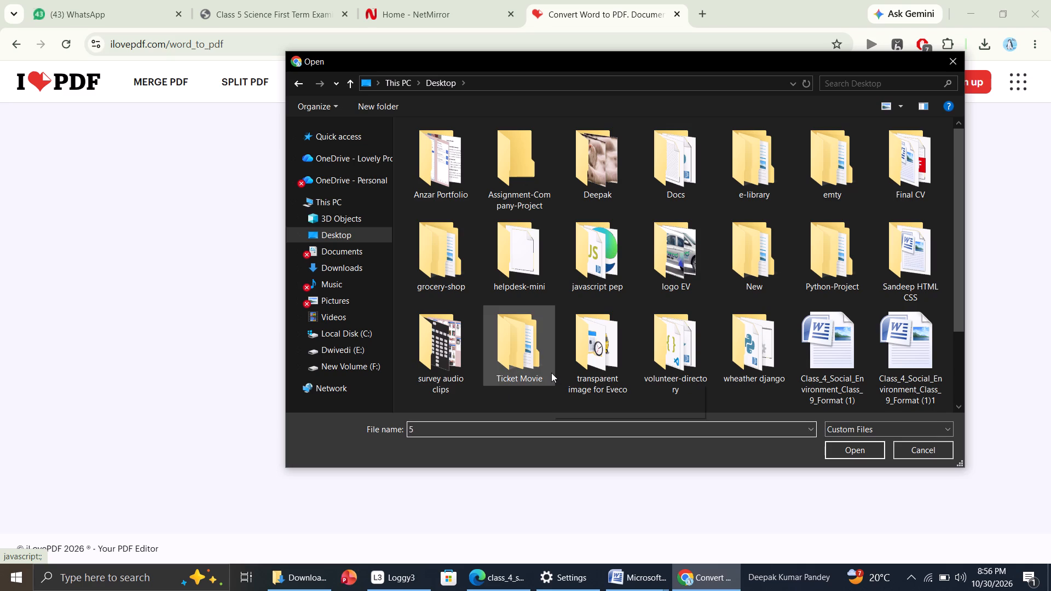
pyautogui.click(961, 266)
pyautogui.moveTo(961, 266); pyautogui.dragTo(972, 484)
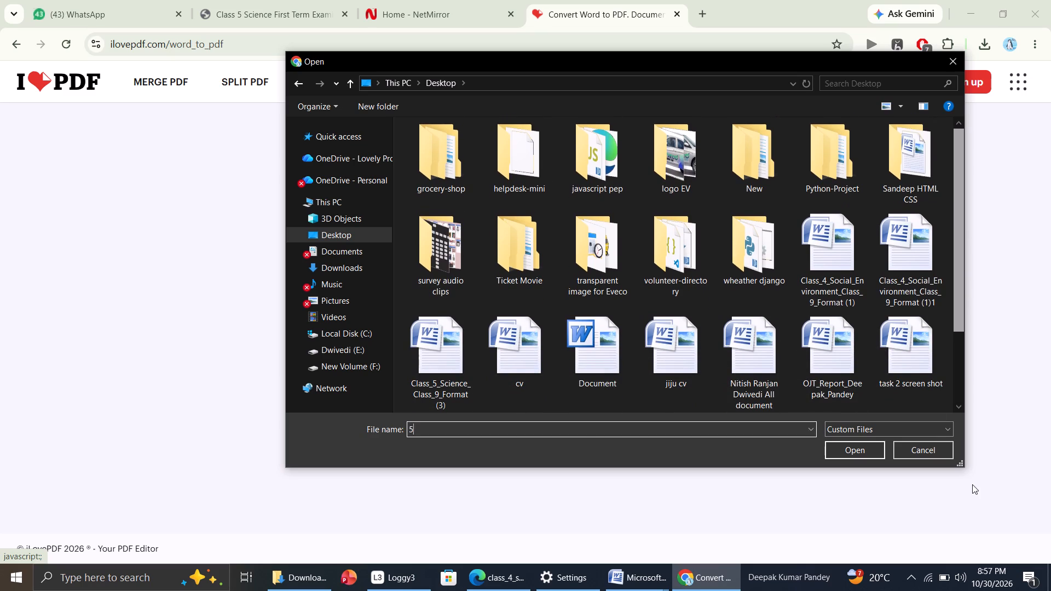
pyautogui.moveTo(972, 484); pyautogui.dragTo(964, 399)
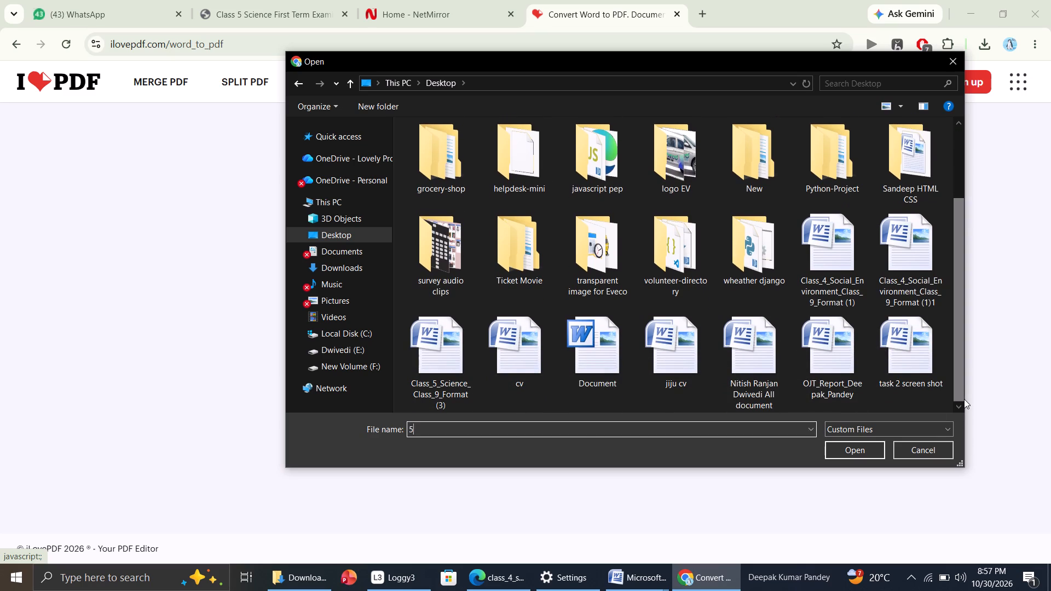
pyautogui.click(441, 374)
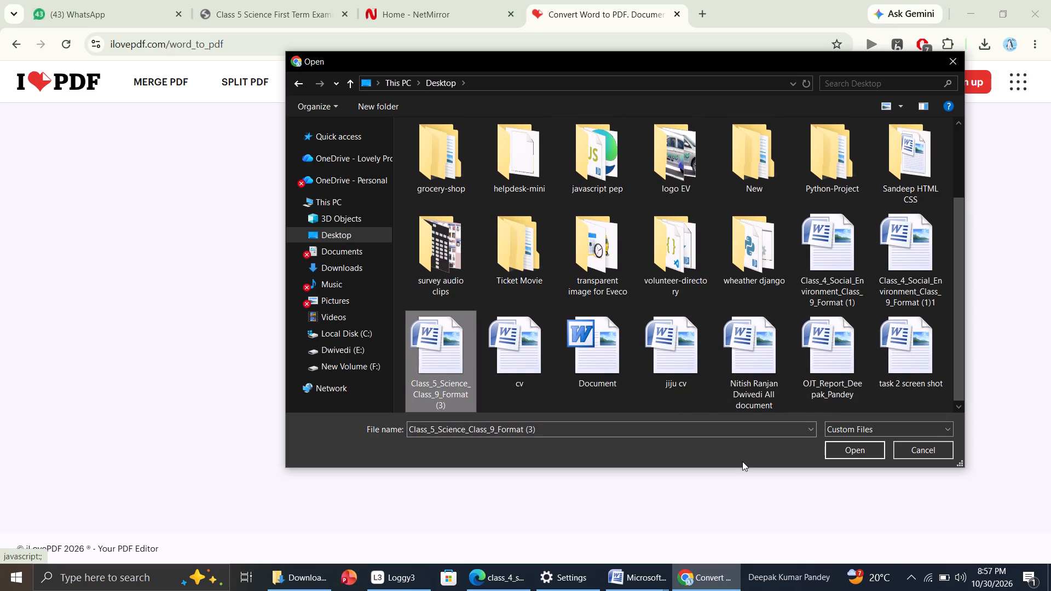
pyautogui.click(839, 447)
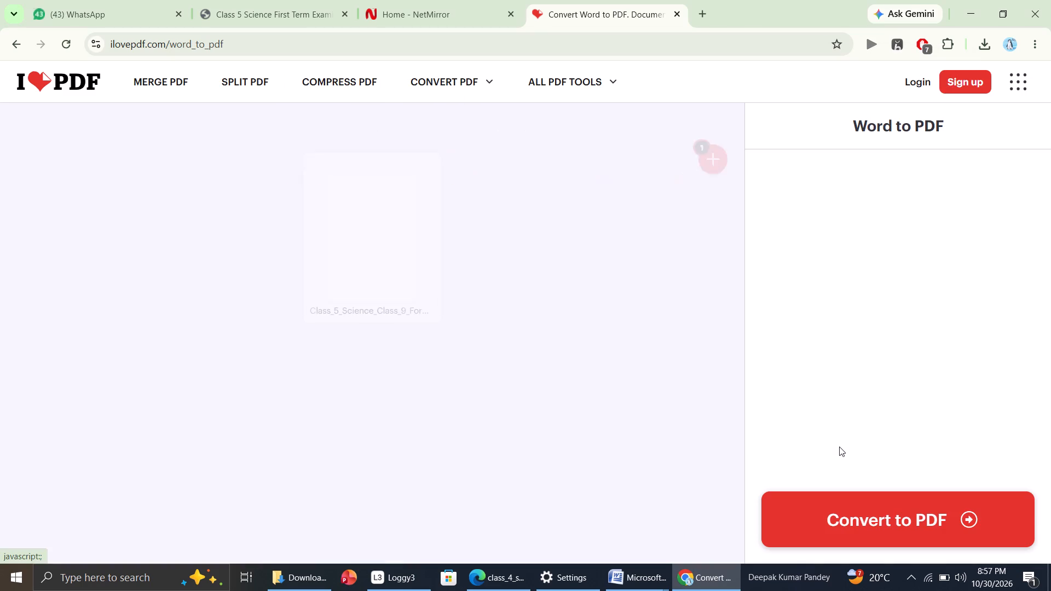
pyautogui.click(867, 502)
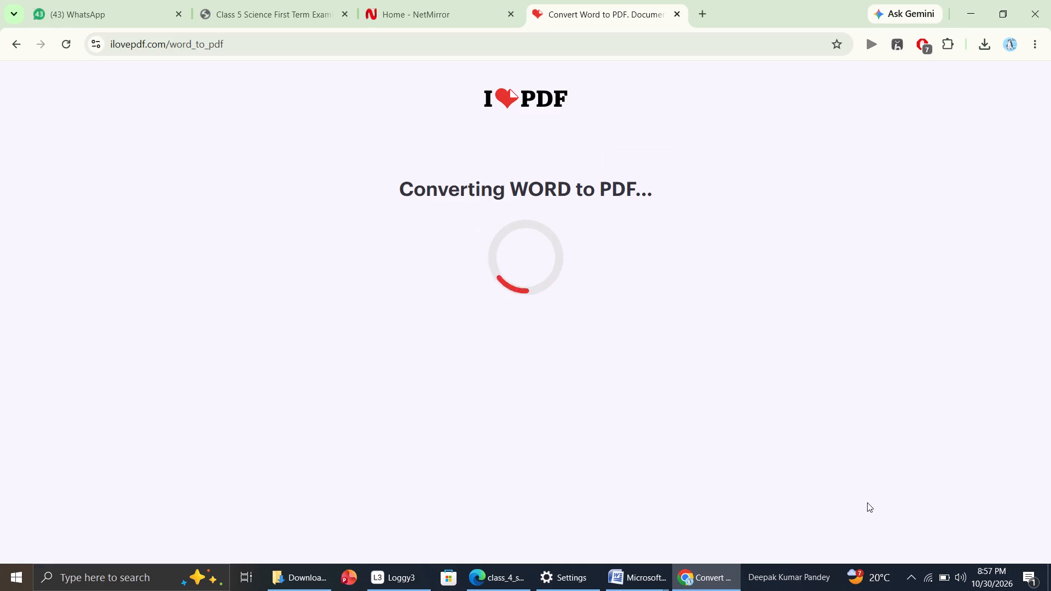